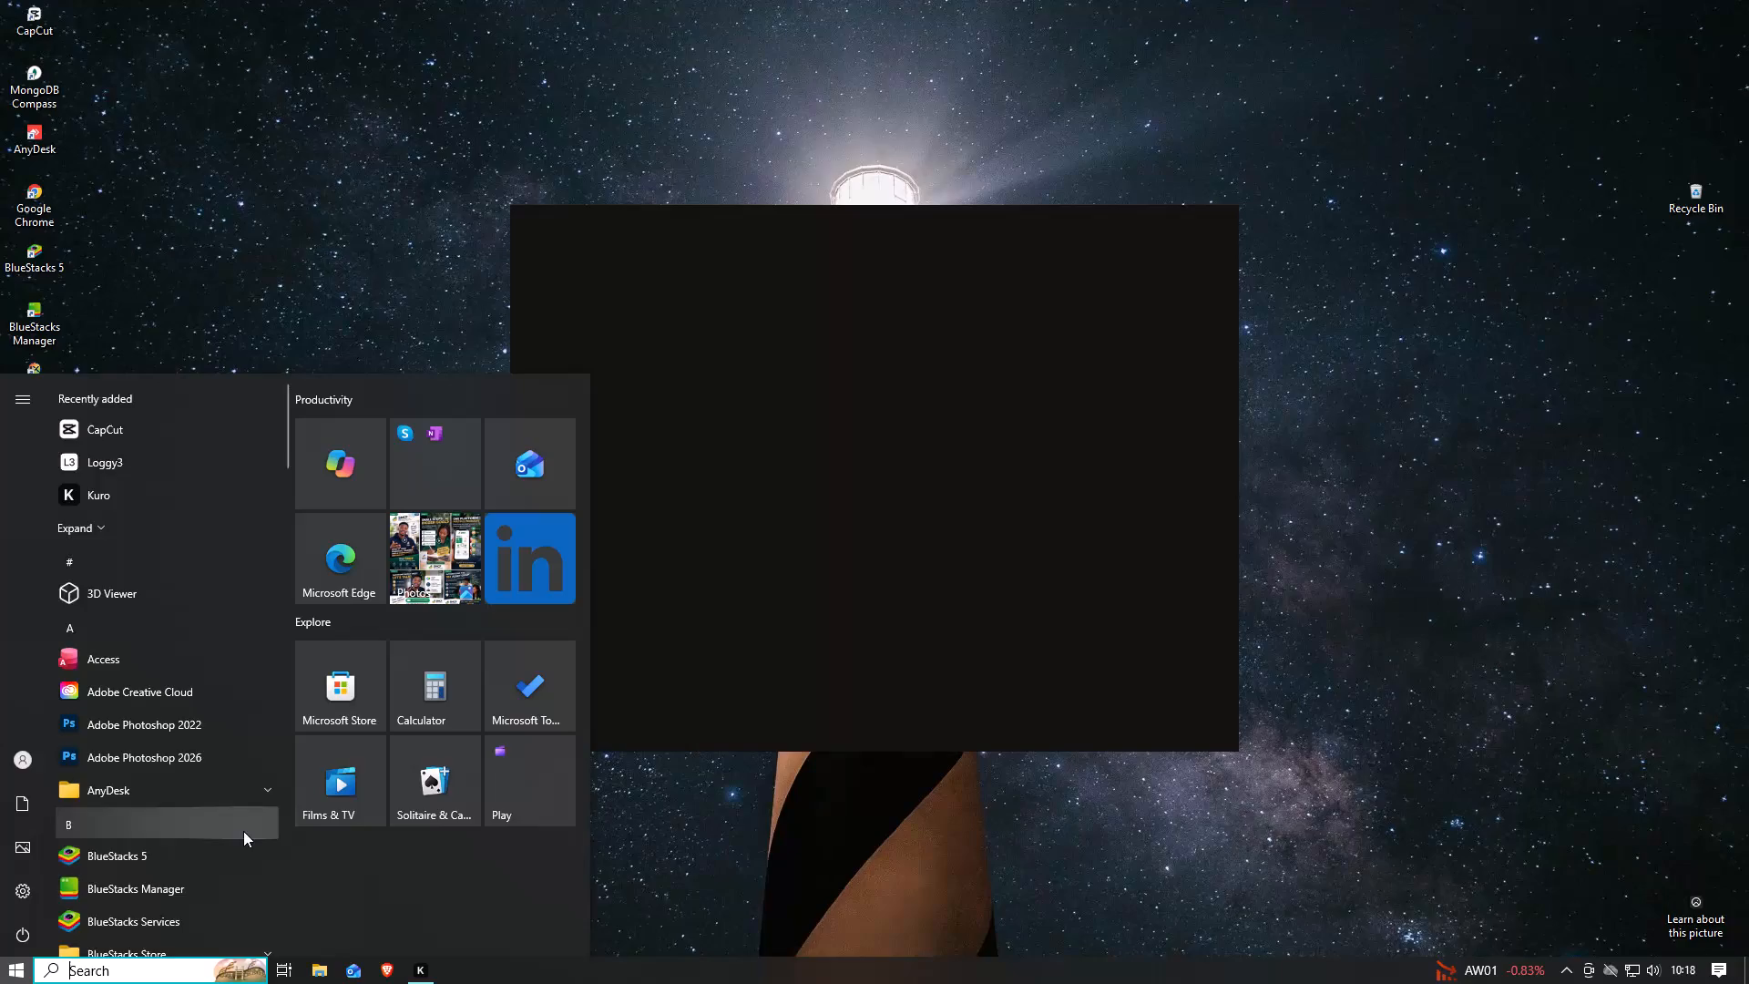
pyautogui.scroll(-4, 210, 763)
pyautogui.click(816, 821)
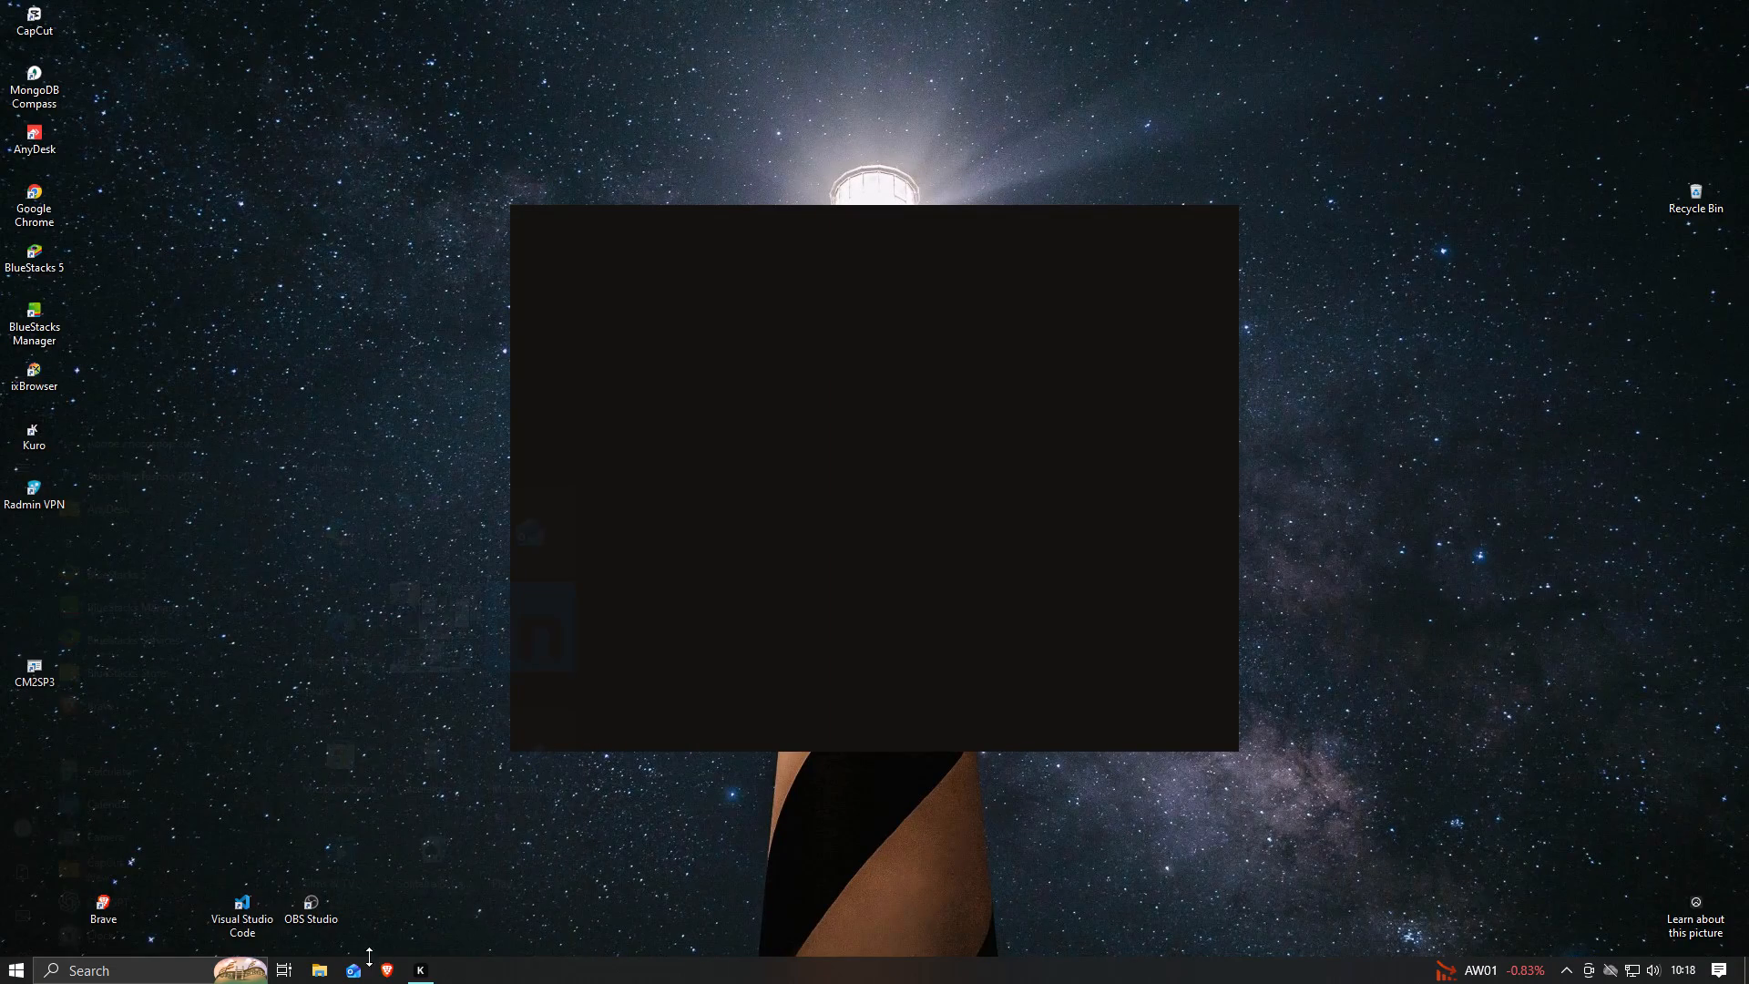
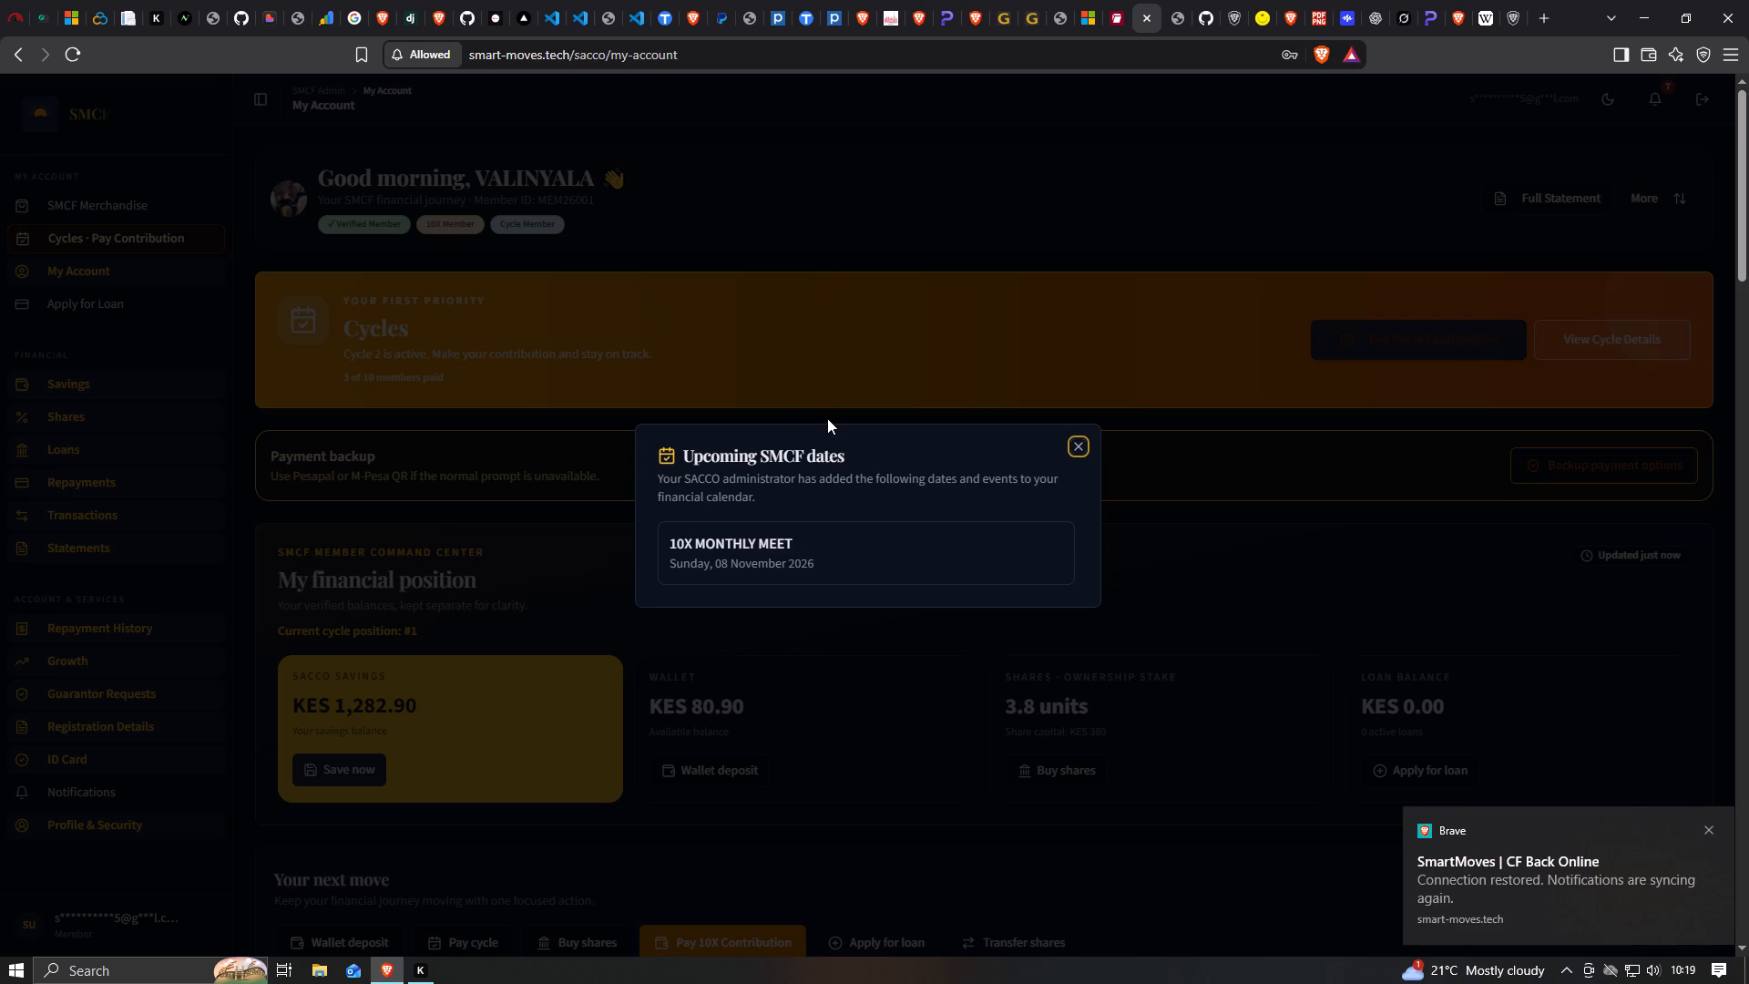
# Dismiss the Upcoming SMCF dates notice on the member account page.
pyautogui.click(1080, 436)
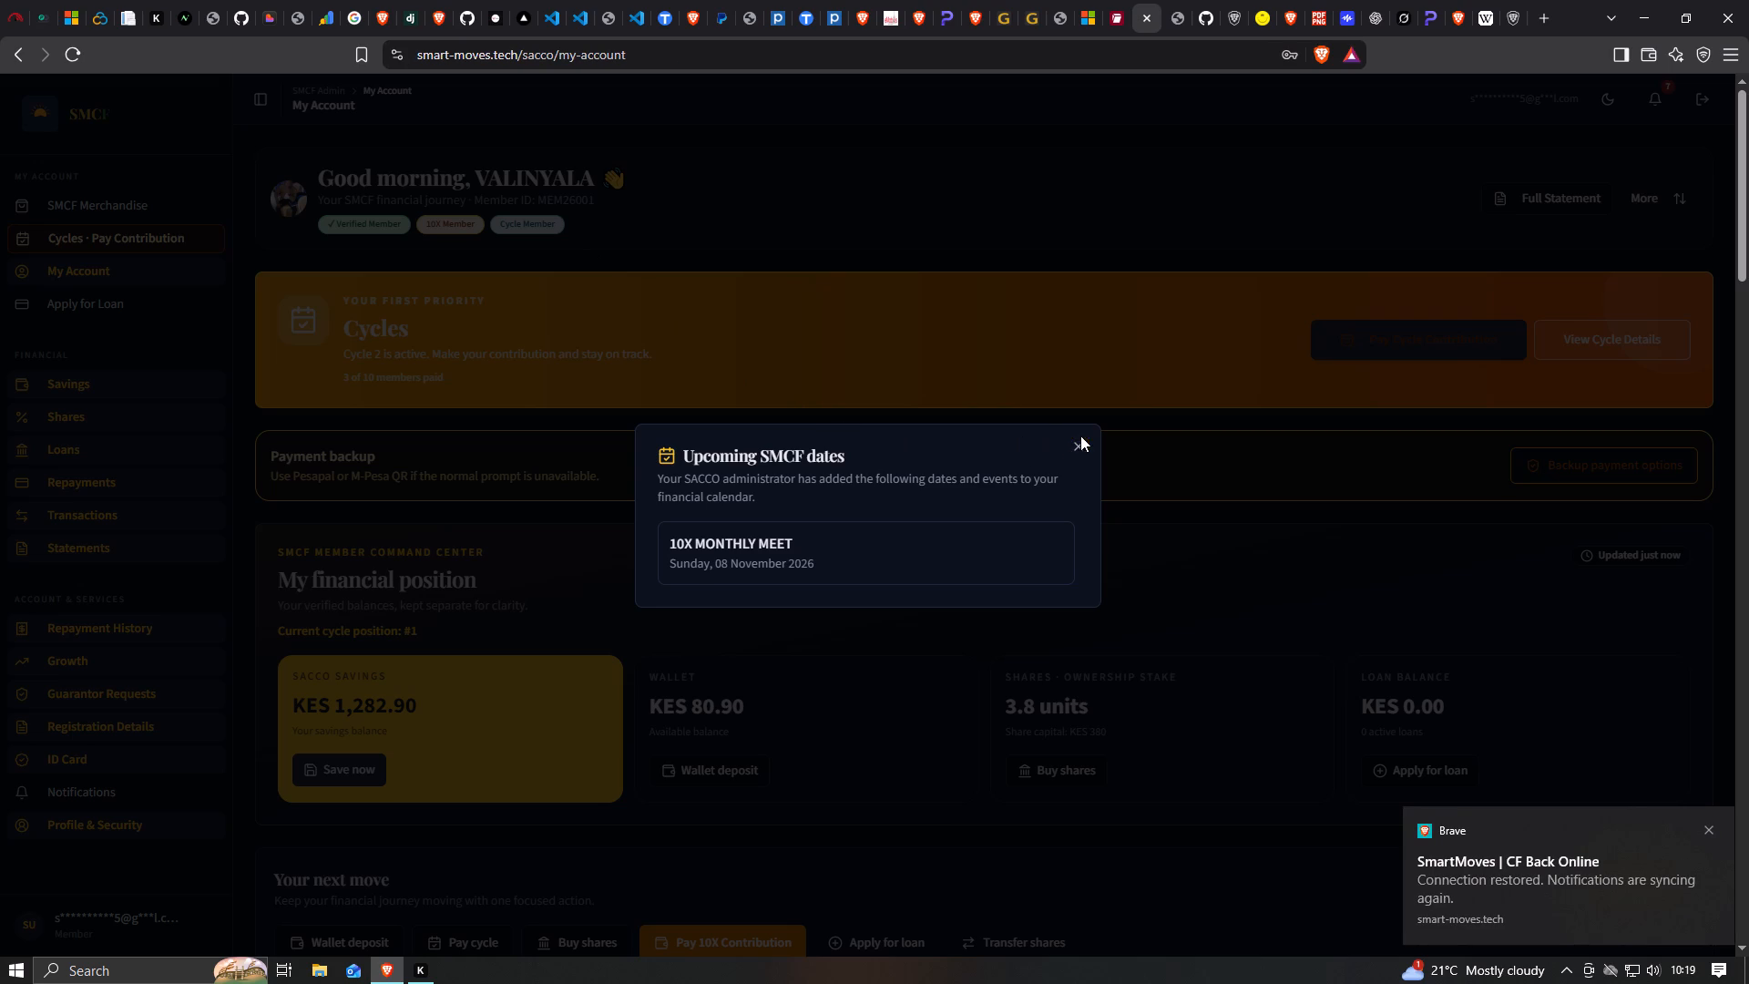
pyautogui.click(1081, 439)
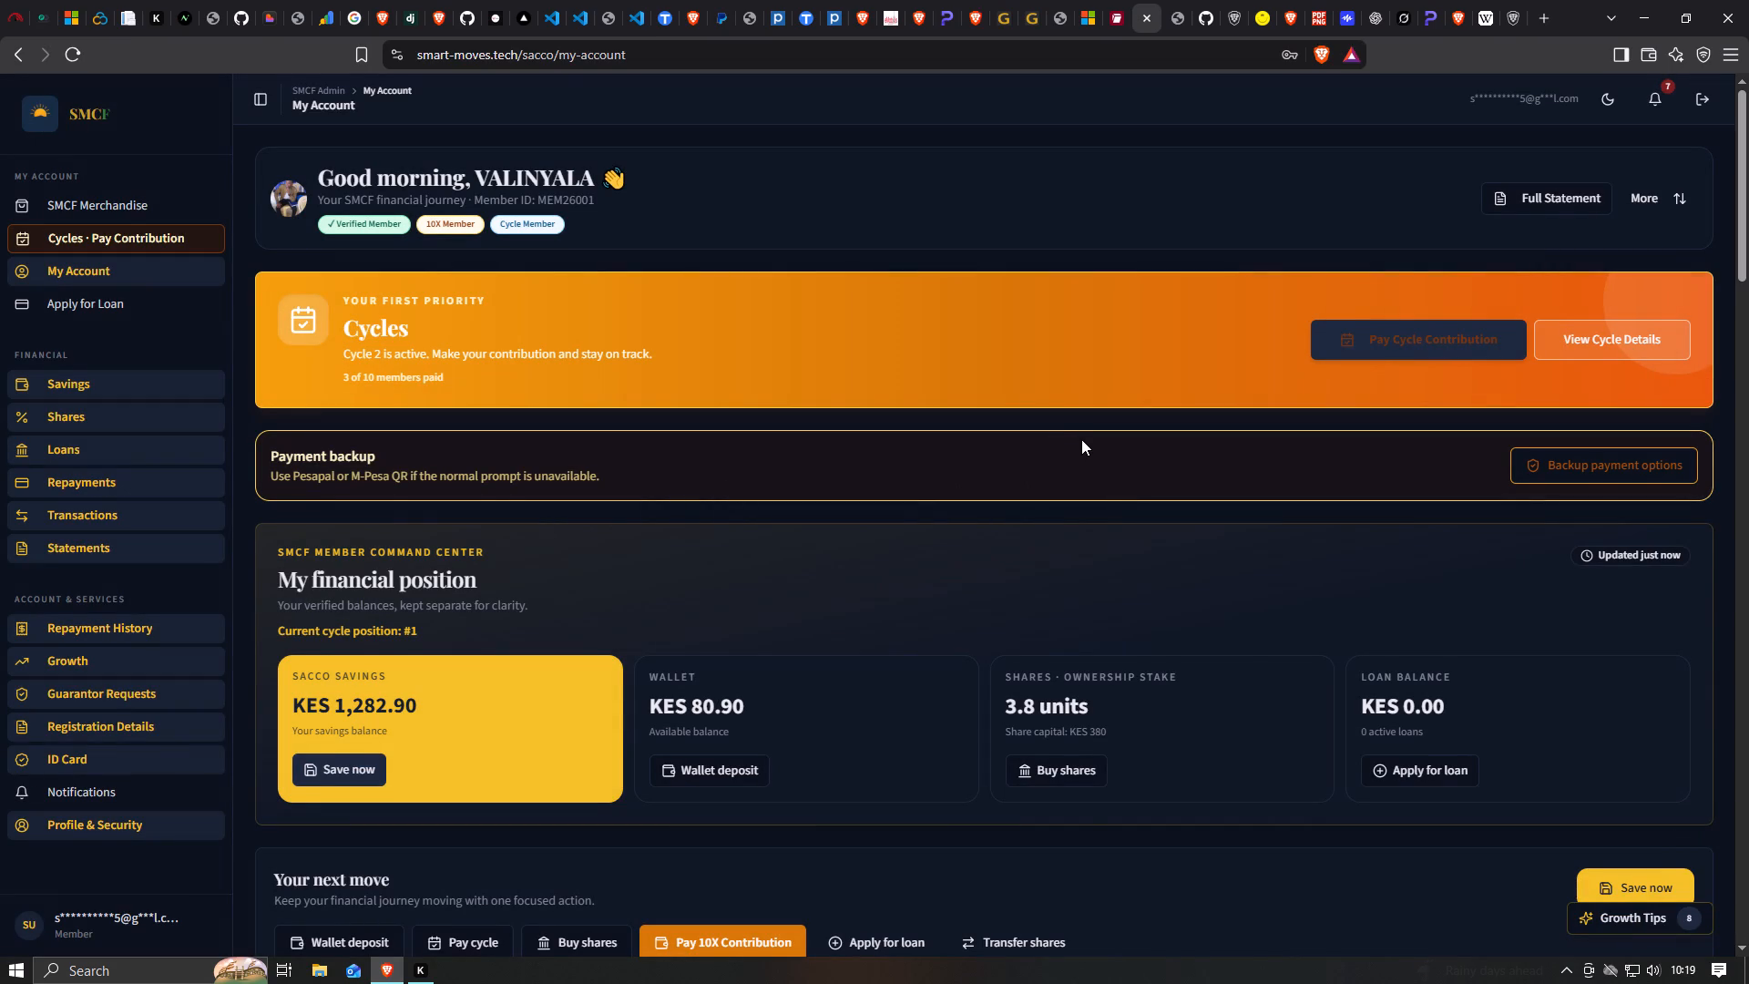
# Review the member account page, from cycles and balances to goals, shares, registration fee, trust score and notifications.
pyautogui.scroll(-3, 1065, 446)
pyautogui.scroll(3, 1067, 458)
pyautogui.scroll(-1, 1067, 458)
pyautogui.scroll(2, 1067, 458)
pyautogui.scroll(-1, 1067, 458)
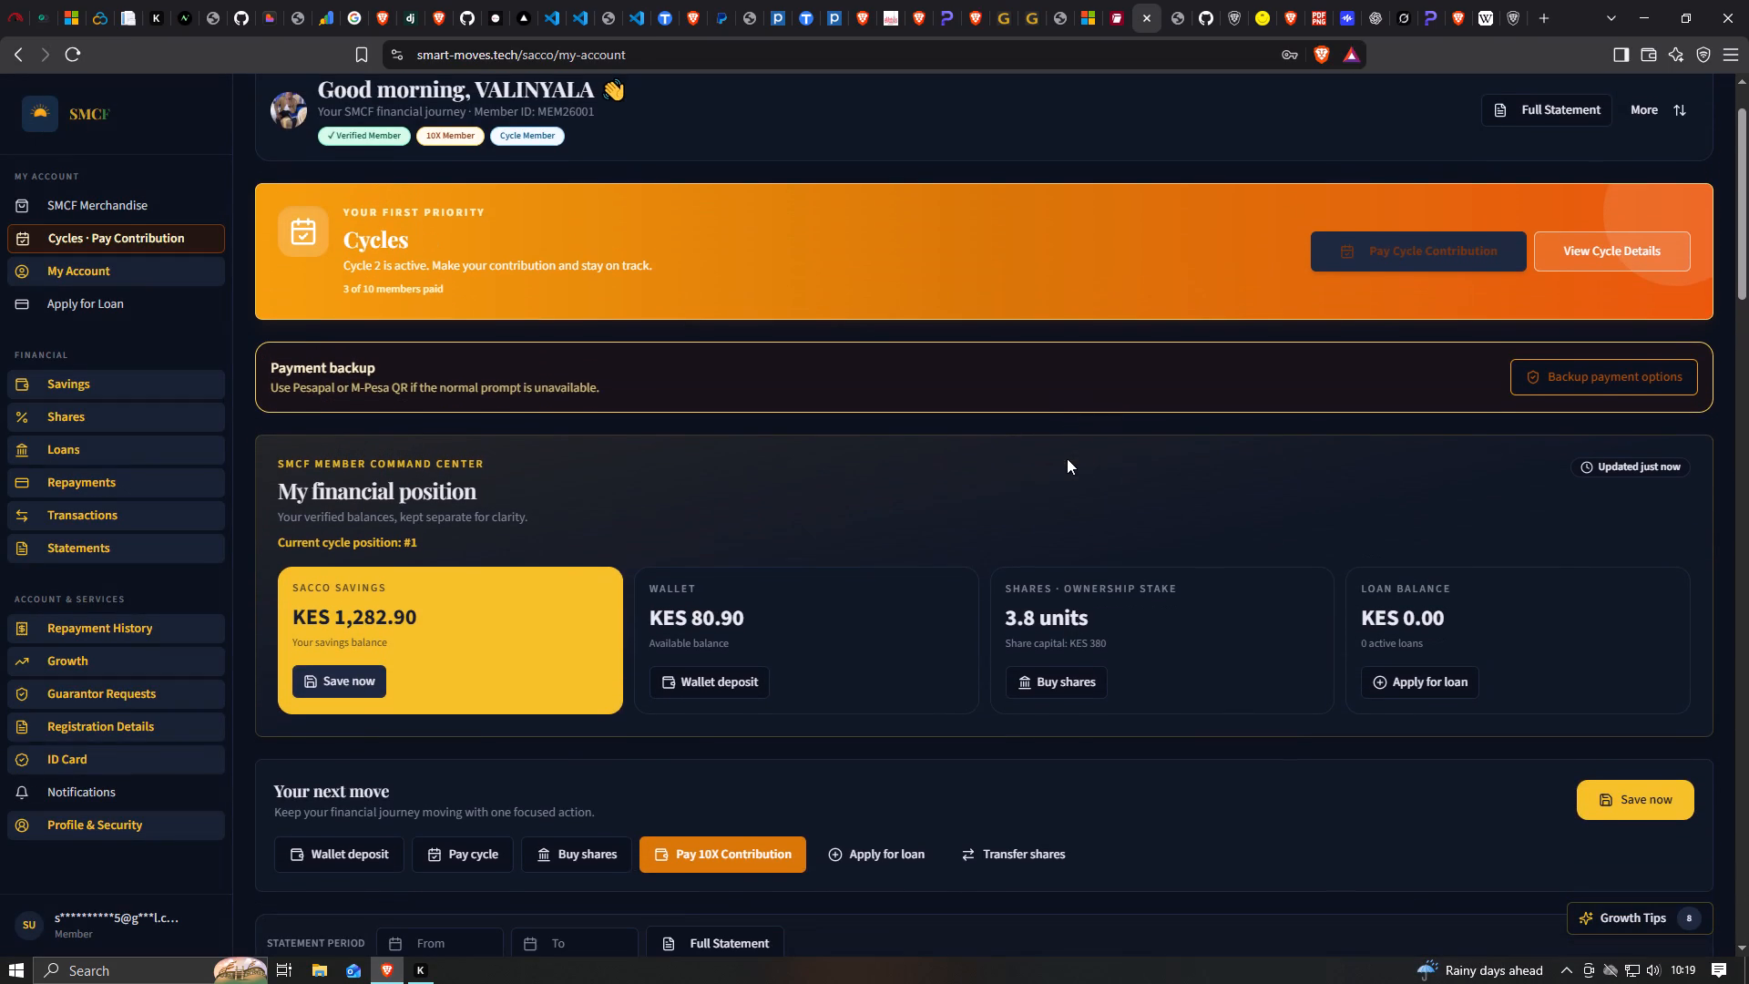
pyautogui.scroll(-5, 1073, 541)
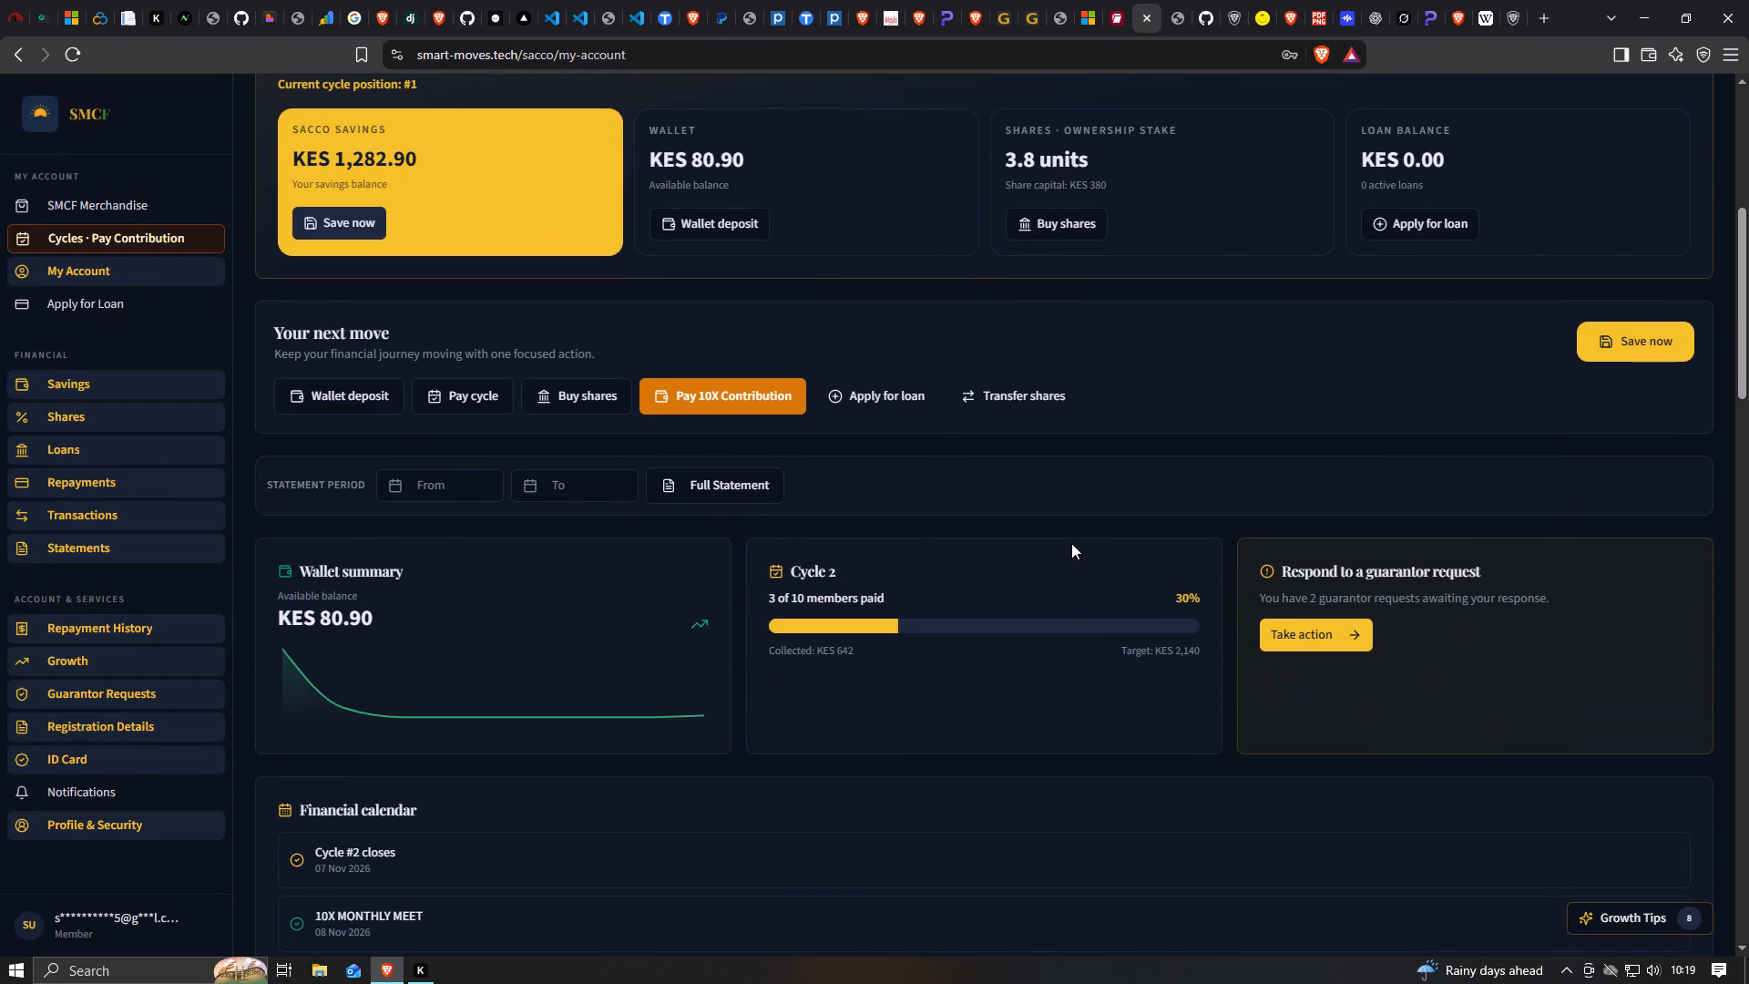
pyautogui.scroll(-6, 1071, 527)
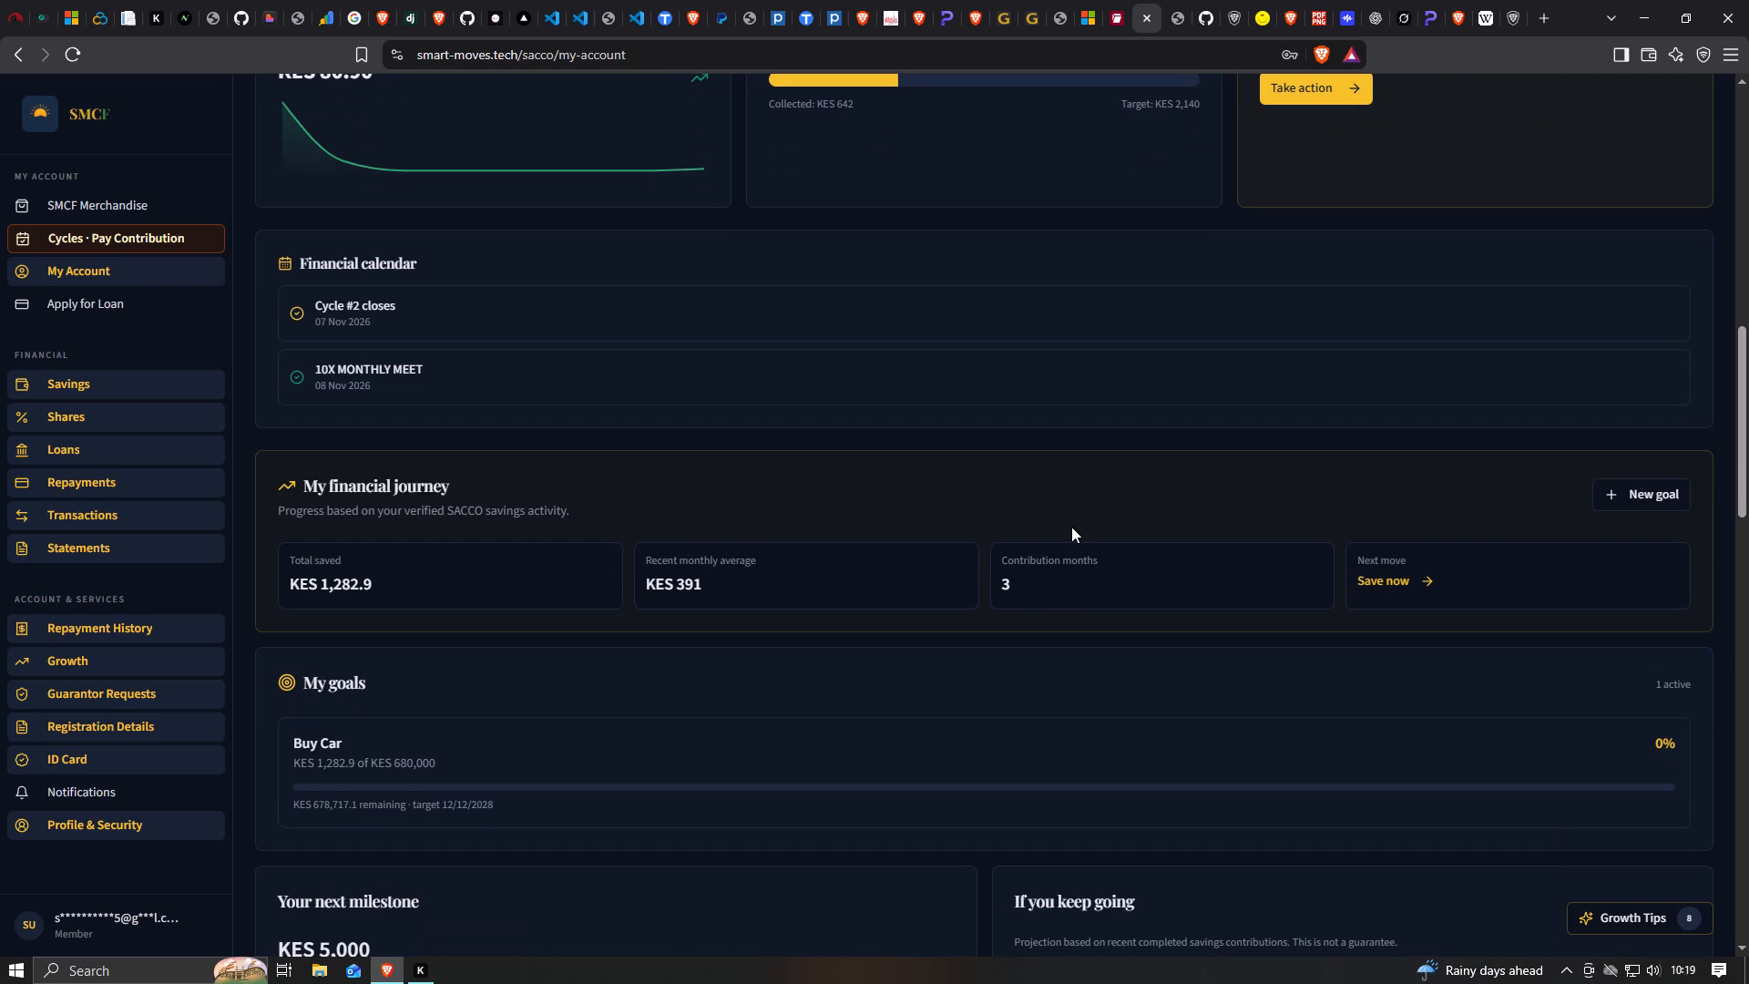
pyautogui.scroll(4, 1071, 527)
pyautogui.scroll(-8, 1071, 527)
pyautogui.scroll(-8, 1131, 581)
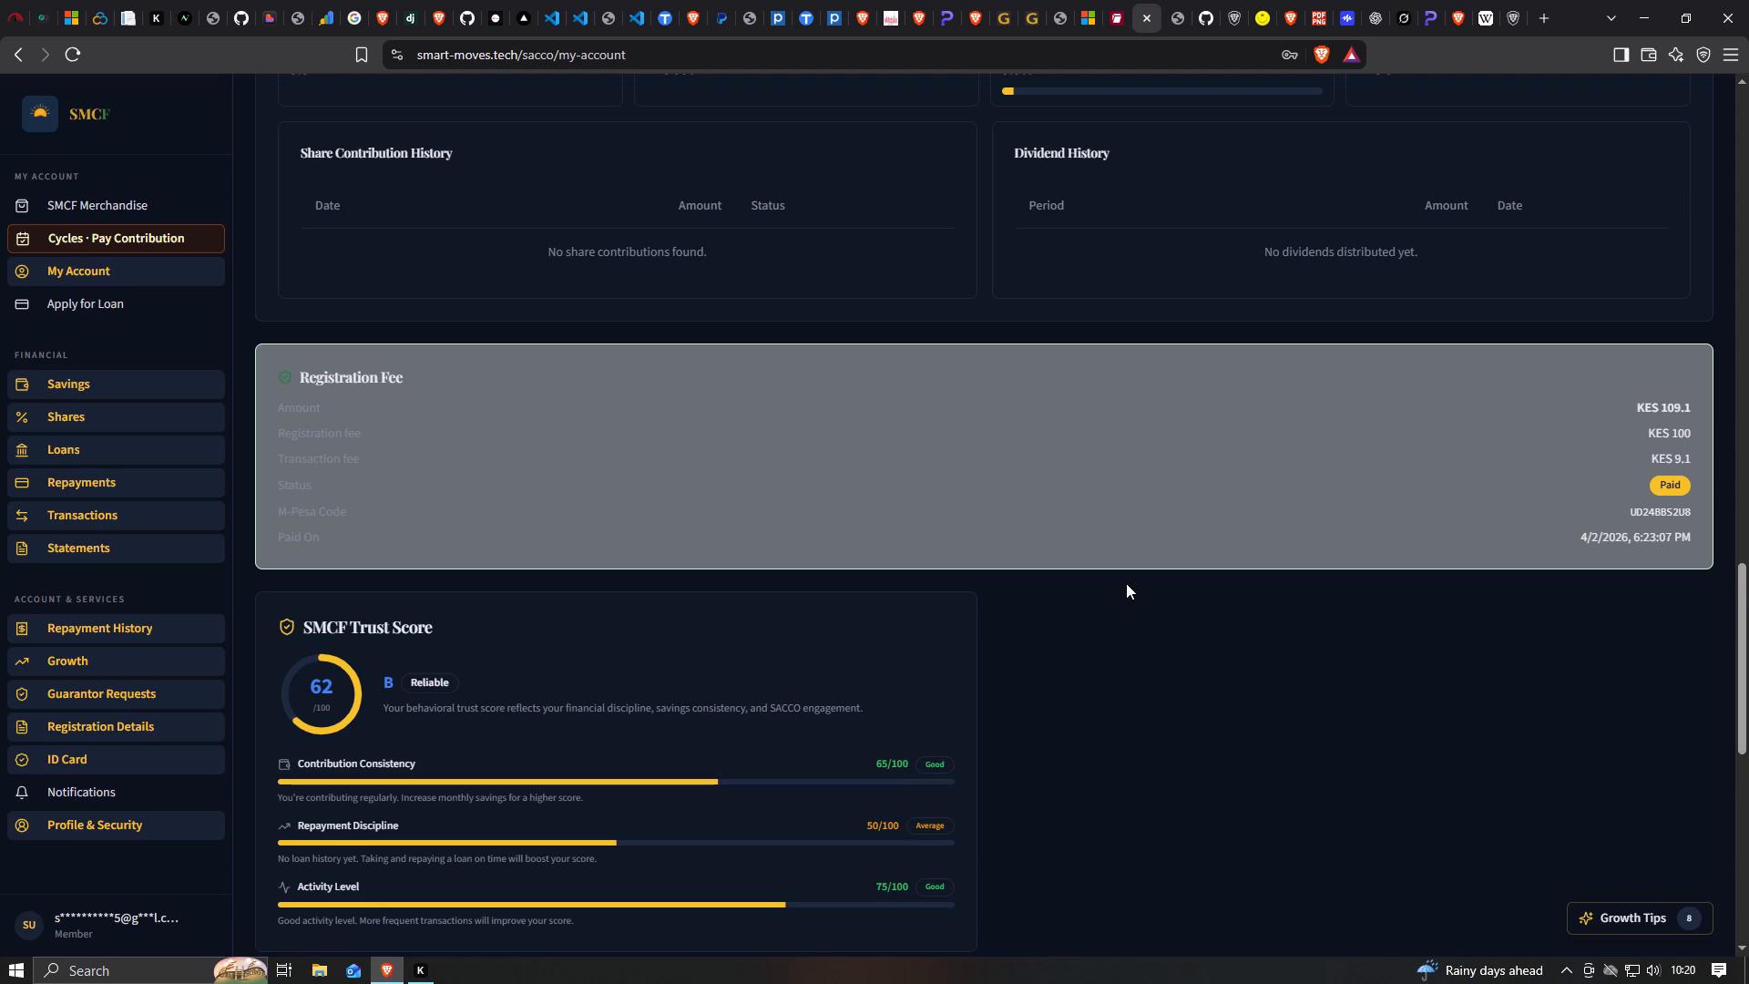
pyautogui.scroll(-4, 1126, 583)
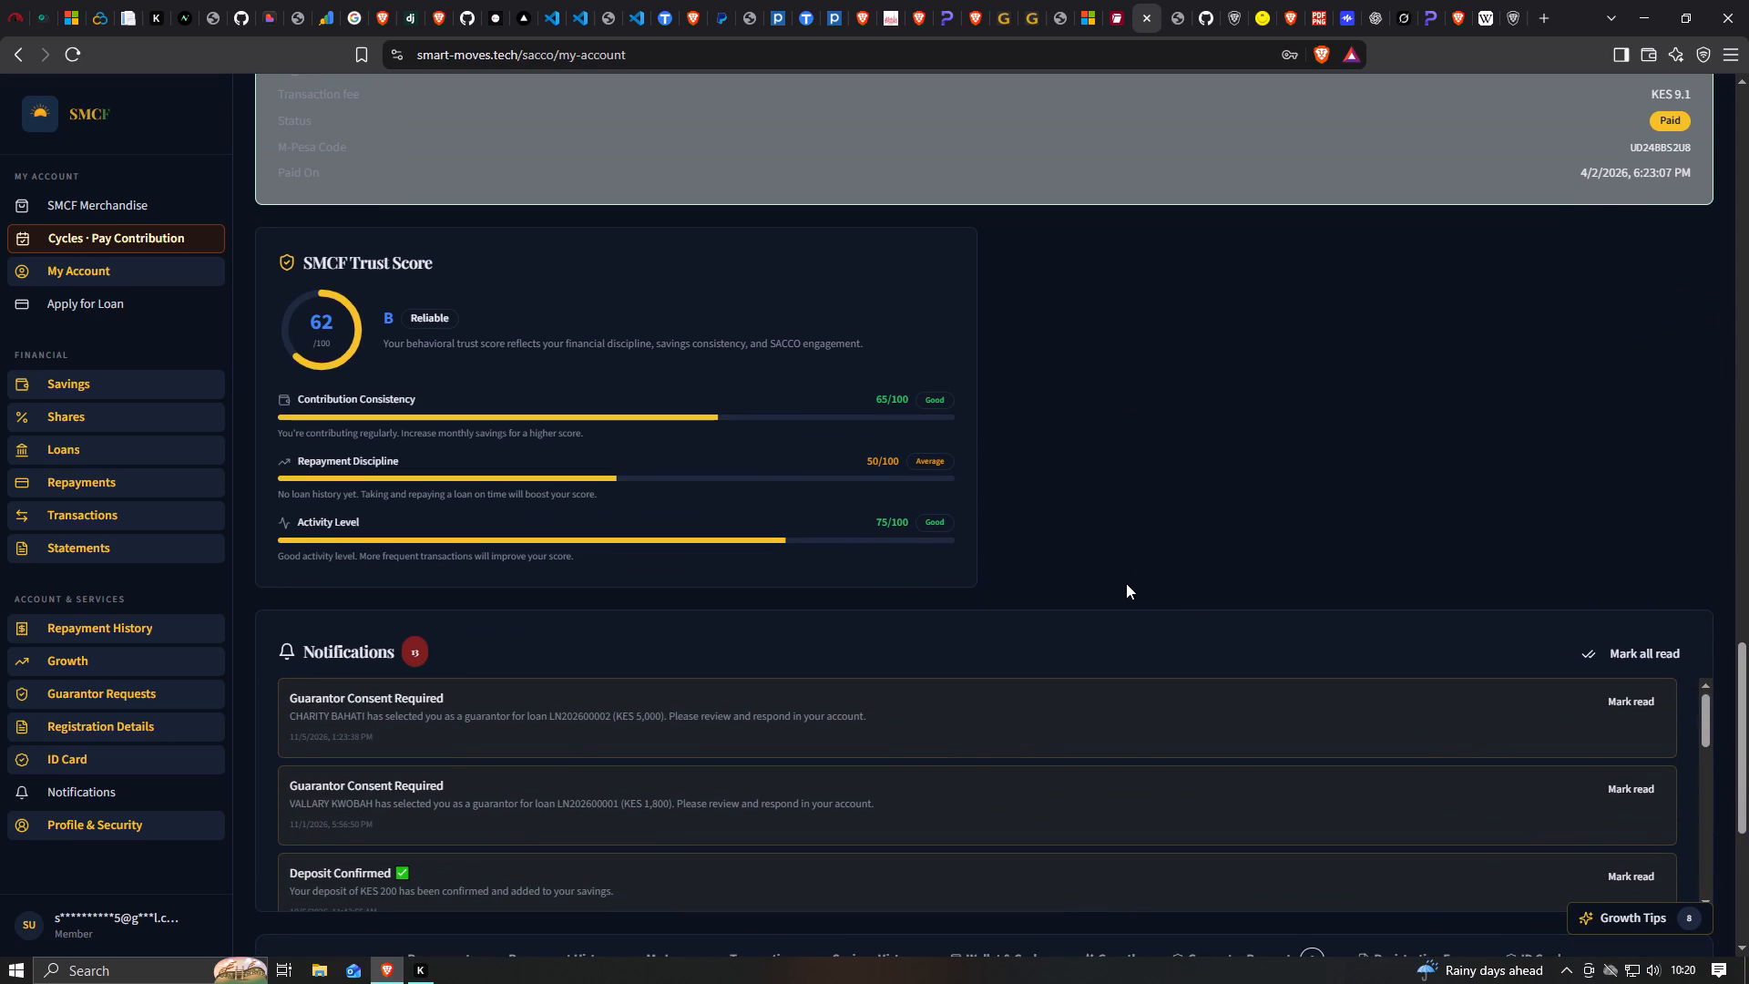
pyautogui.scroll(1, 1126, 583)
pyautogui.scroll(-1, 1126, 583)
pyautogui.scroll(1, 1126, 583)
pyautogui.scroll(-1, 1126, 583)
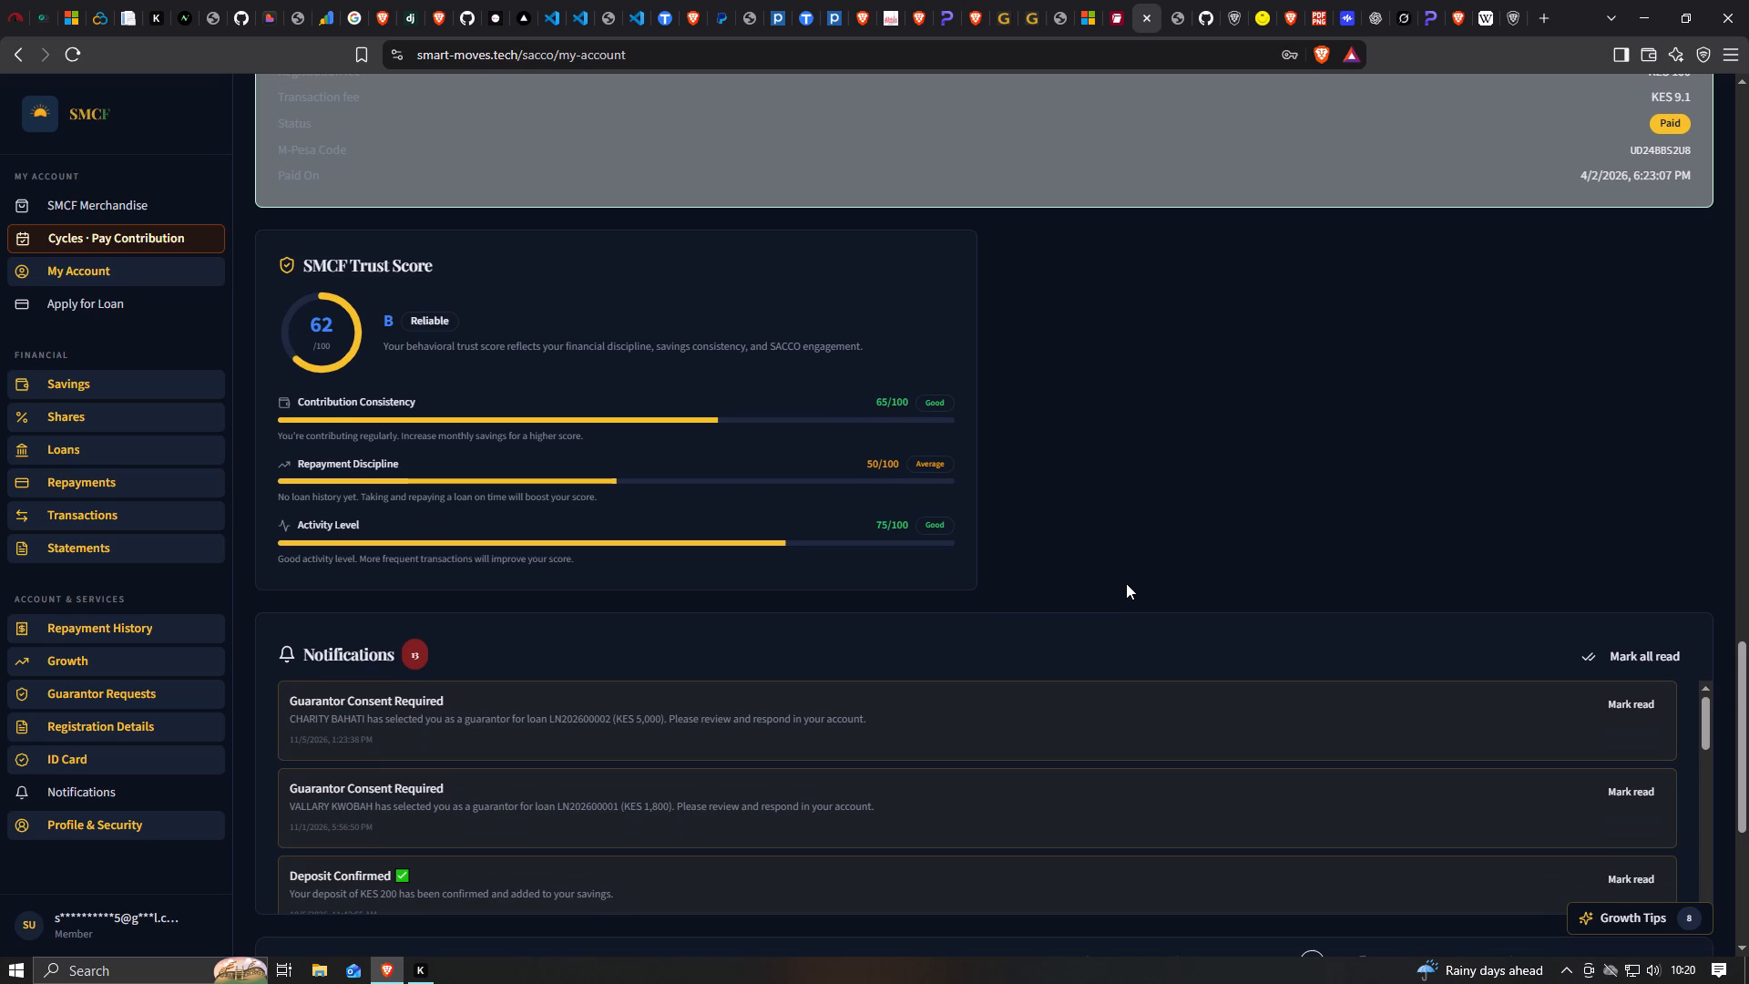
pyautogui.scroll(-3, 941, 698)
pyautogui.scroll(-7, 1151, 512)
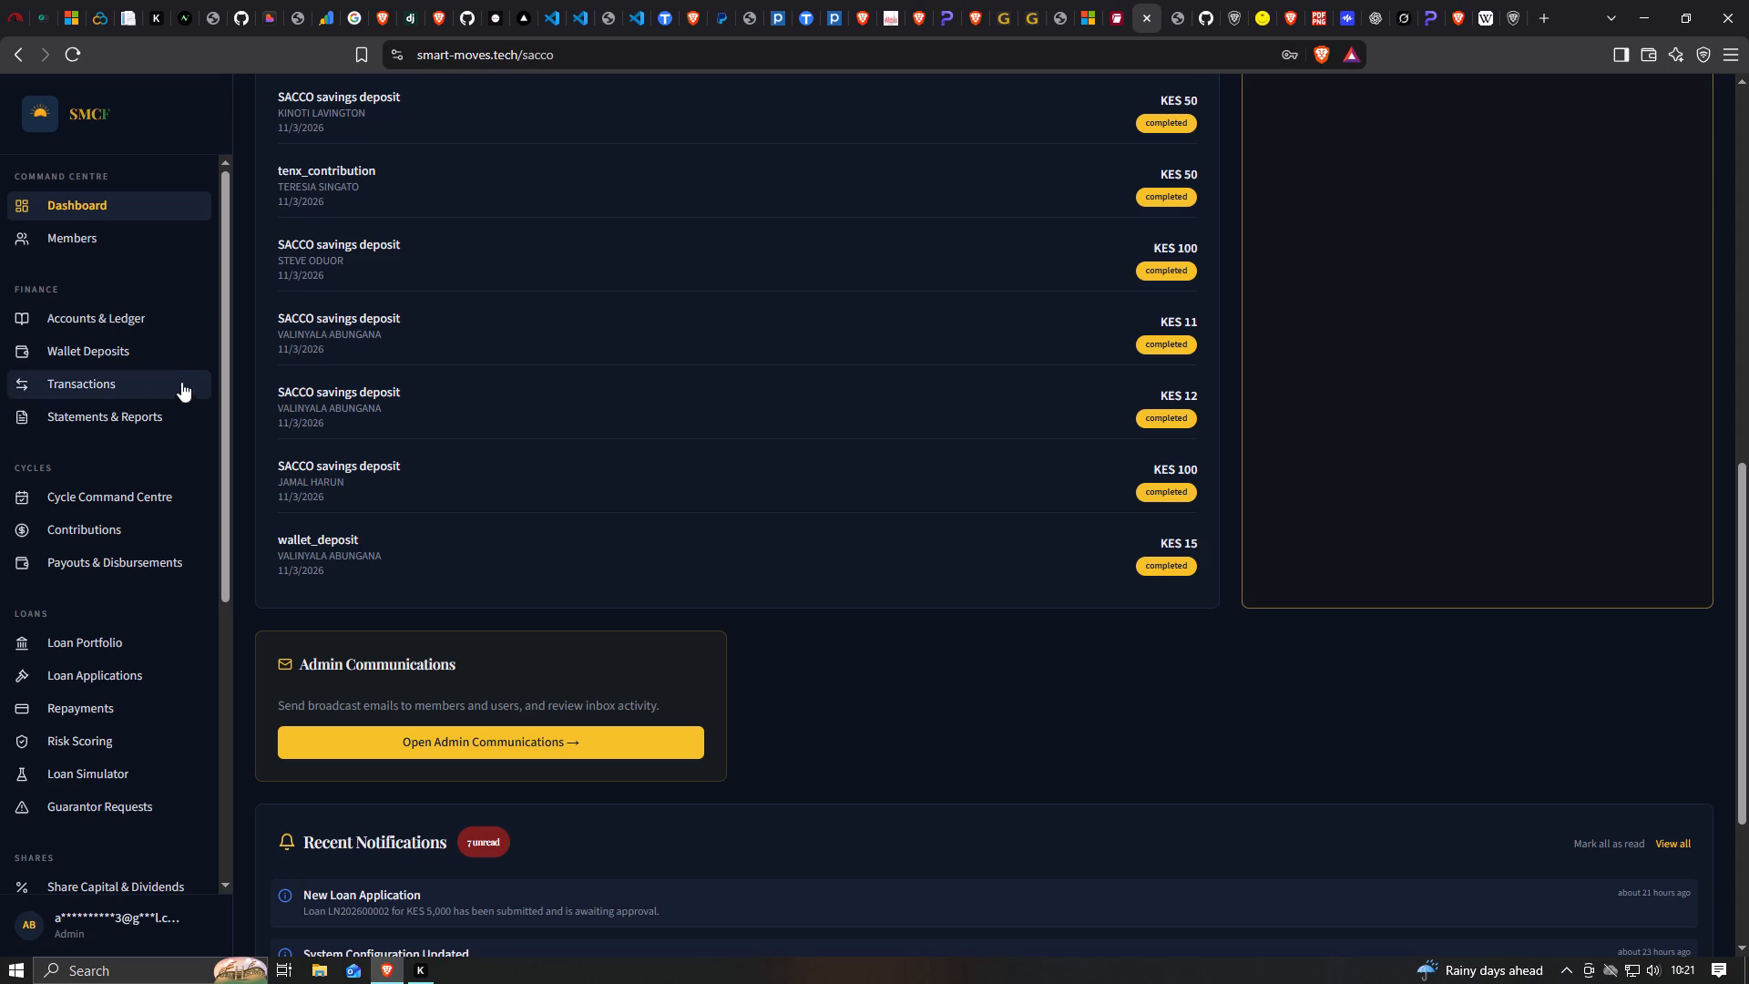
# Open the rejection form for the pending KES 5,000 loan in the Loan Portfolio's approvals queue.
pyautogui.click(122, 651)
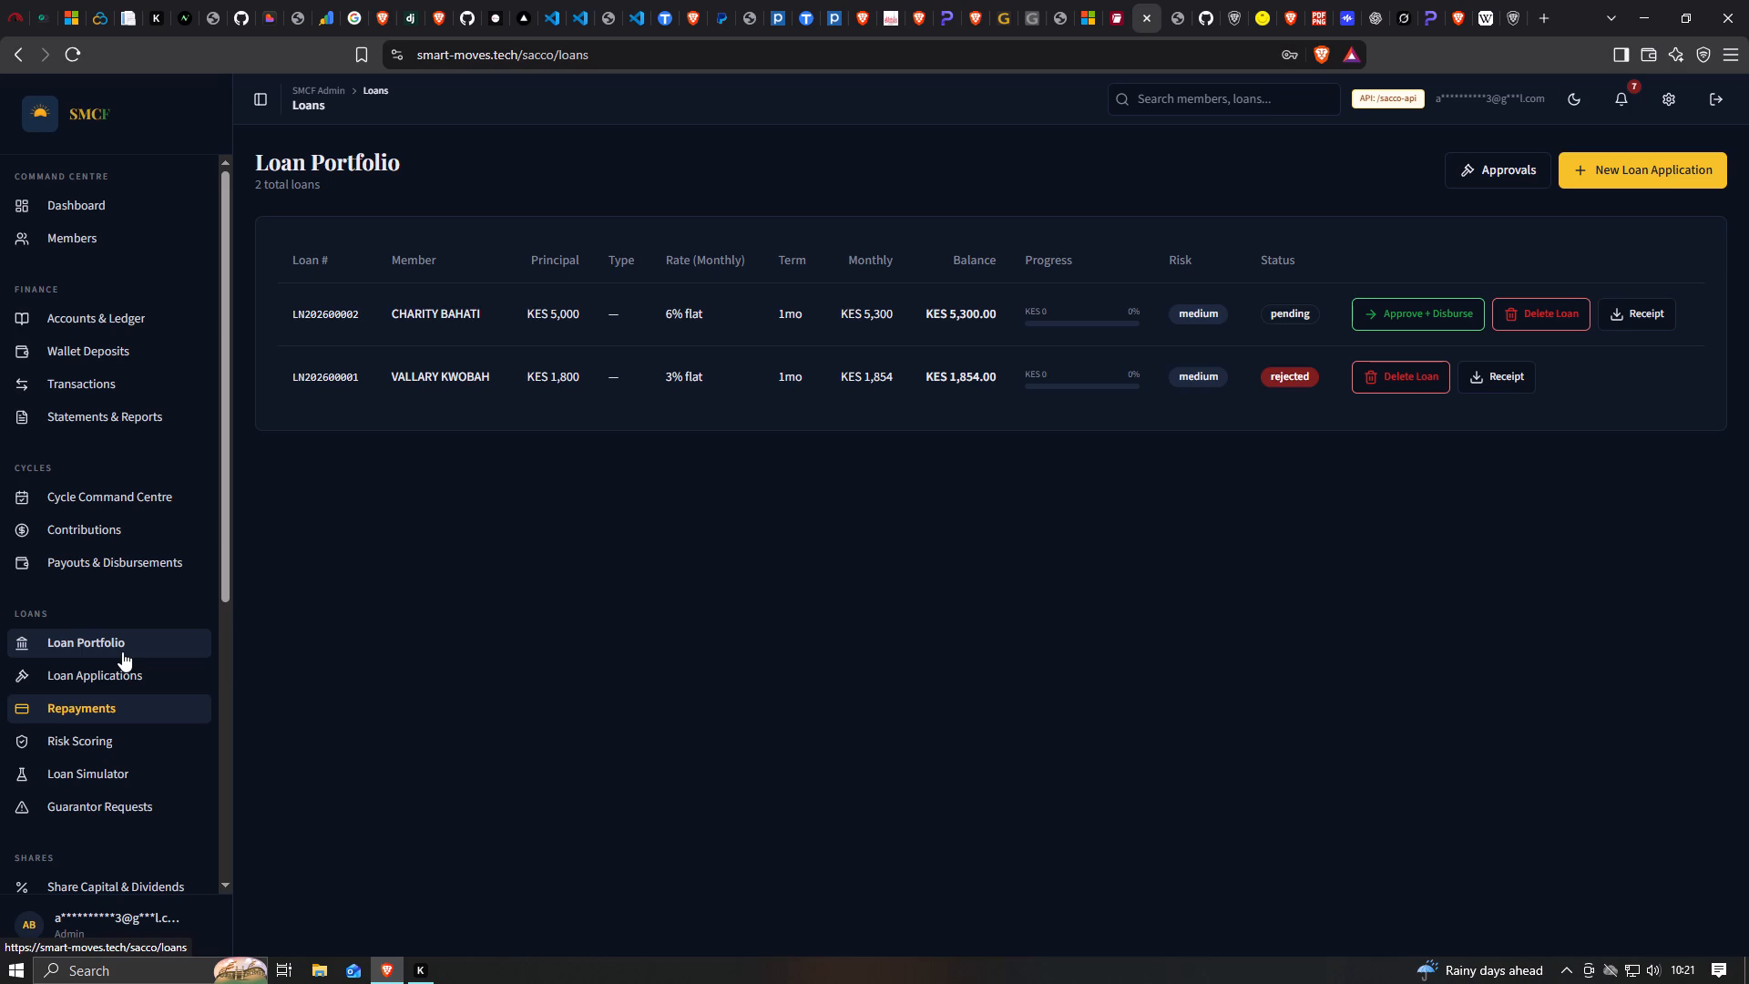
pyautogui.click(1517, 172)
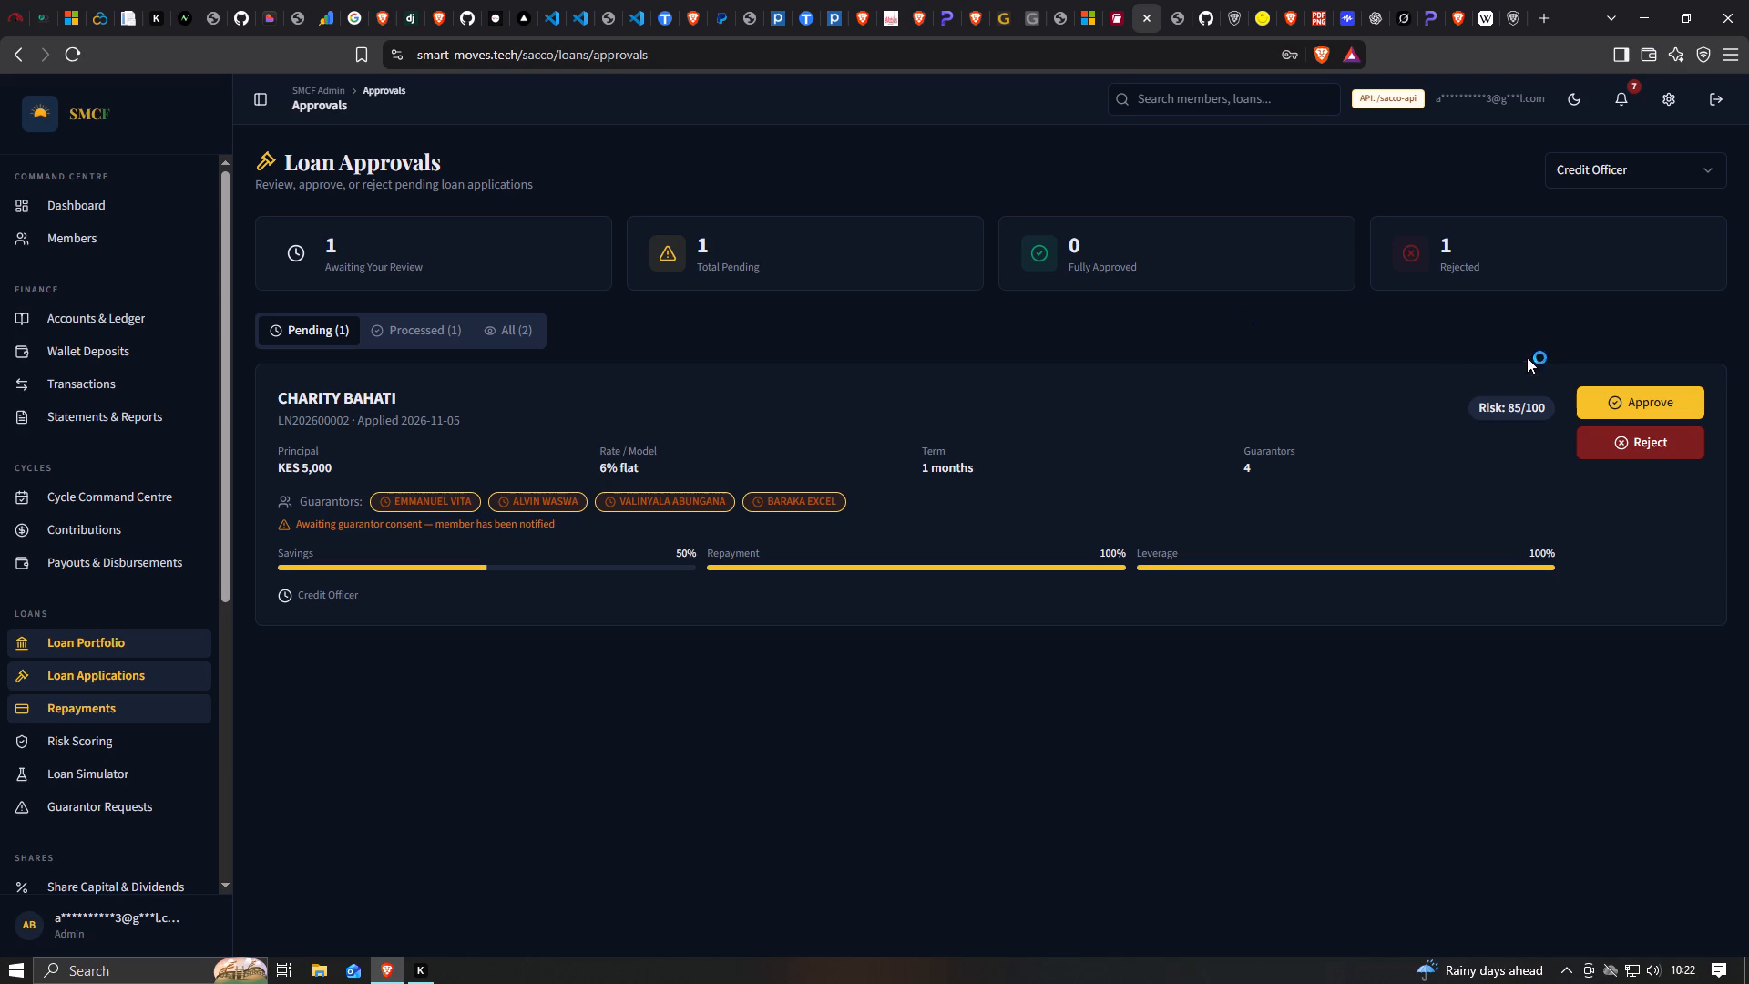
pyautogui.click(1660, 454)
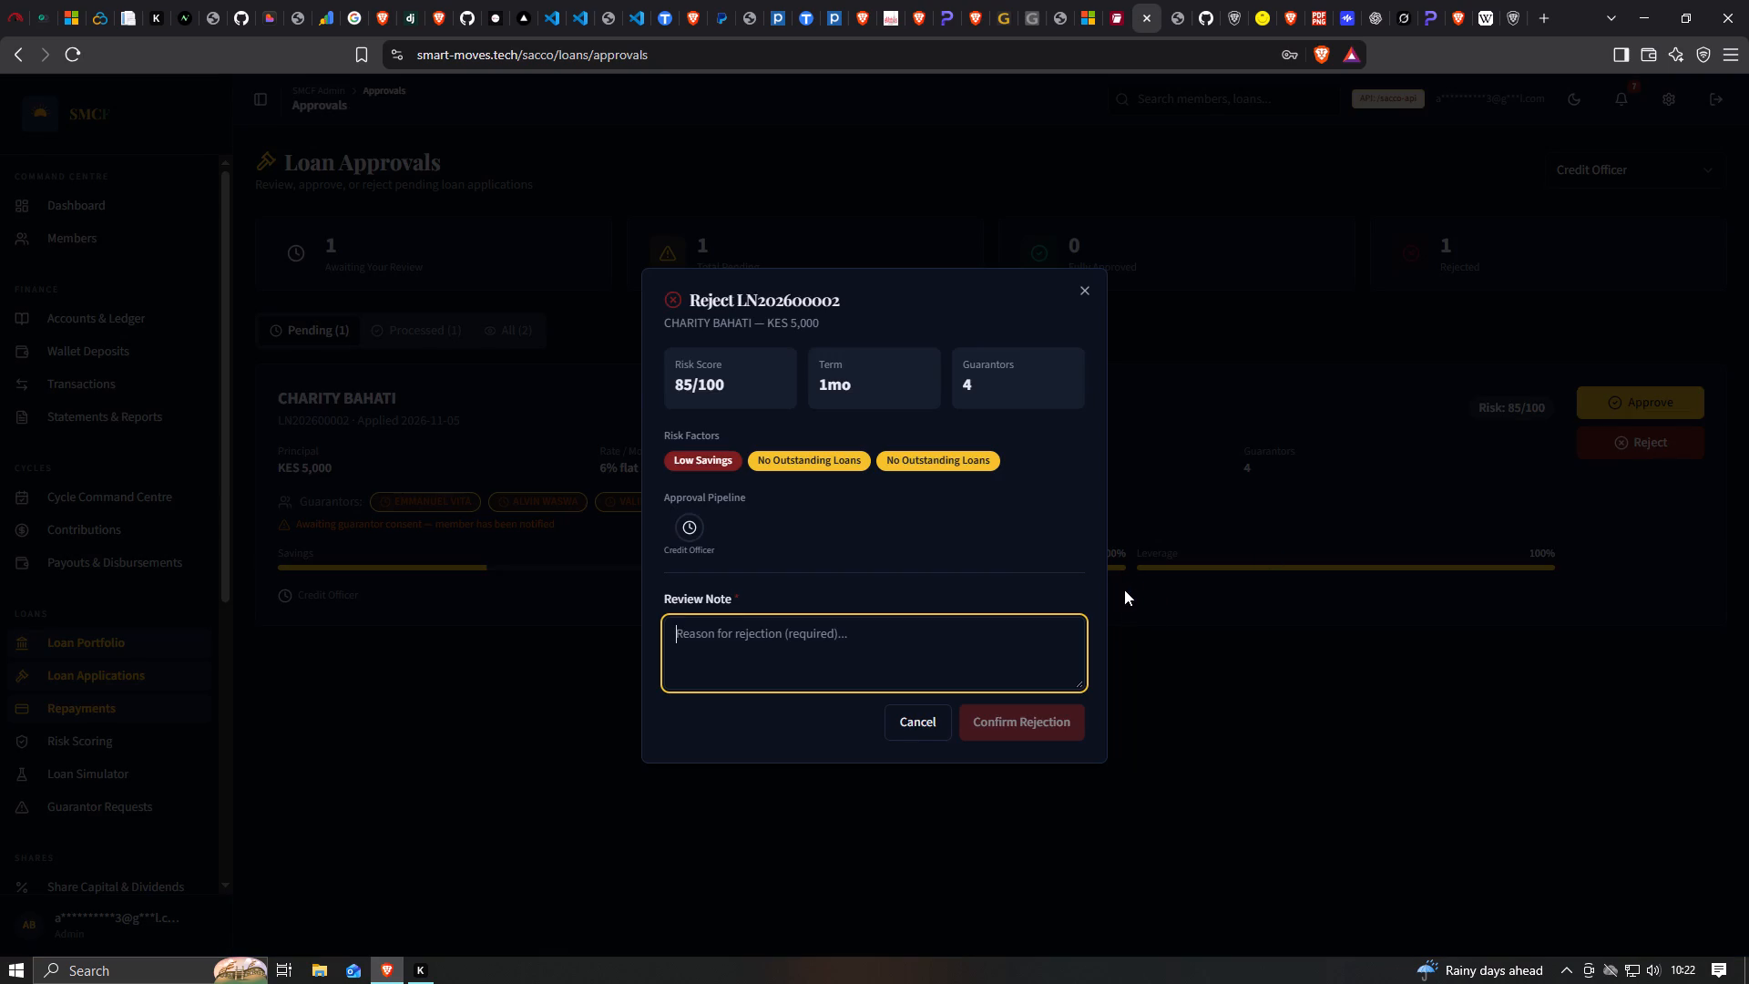
# Enter the review note "Approving business development loans only. Member must exceed 6 month threshold. (atleast)".
pyautogui.hotkey('shift', 'a')
pyautogui.write('pproving business development loa')
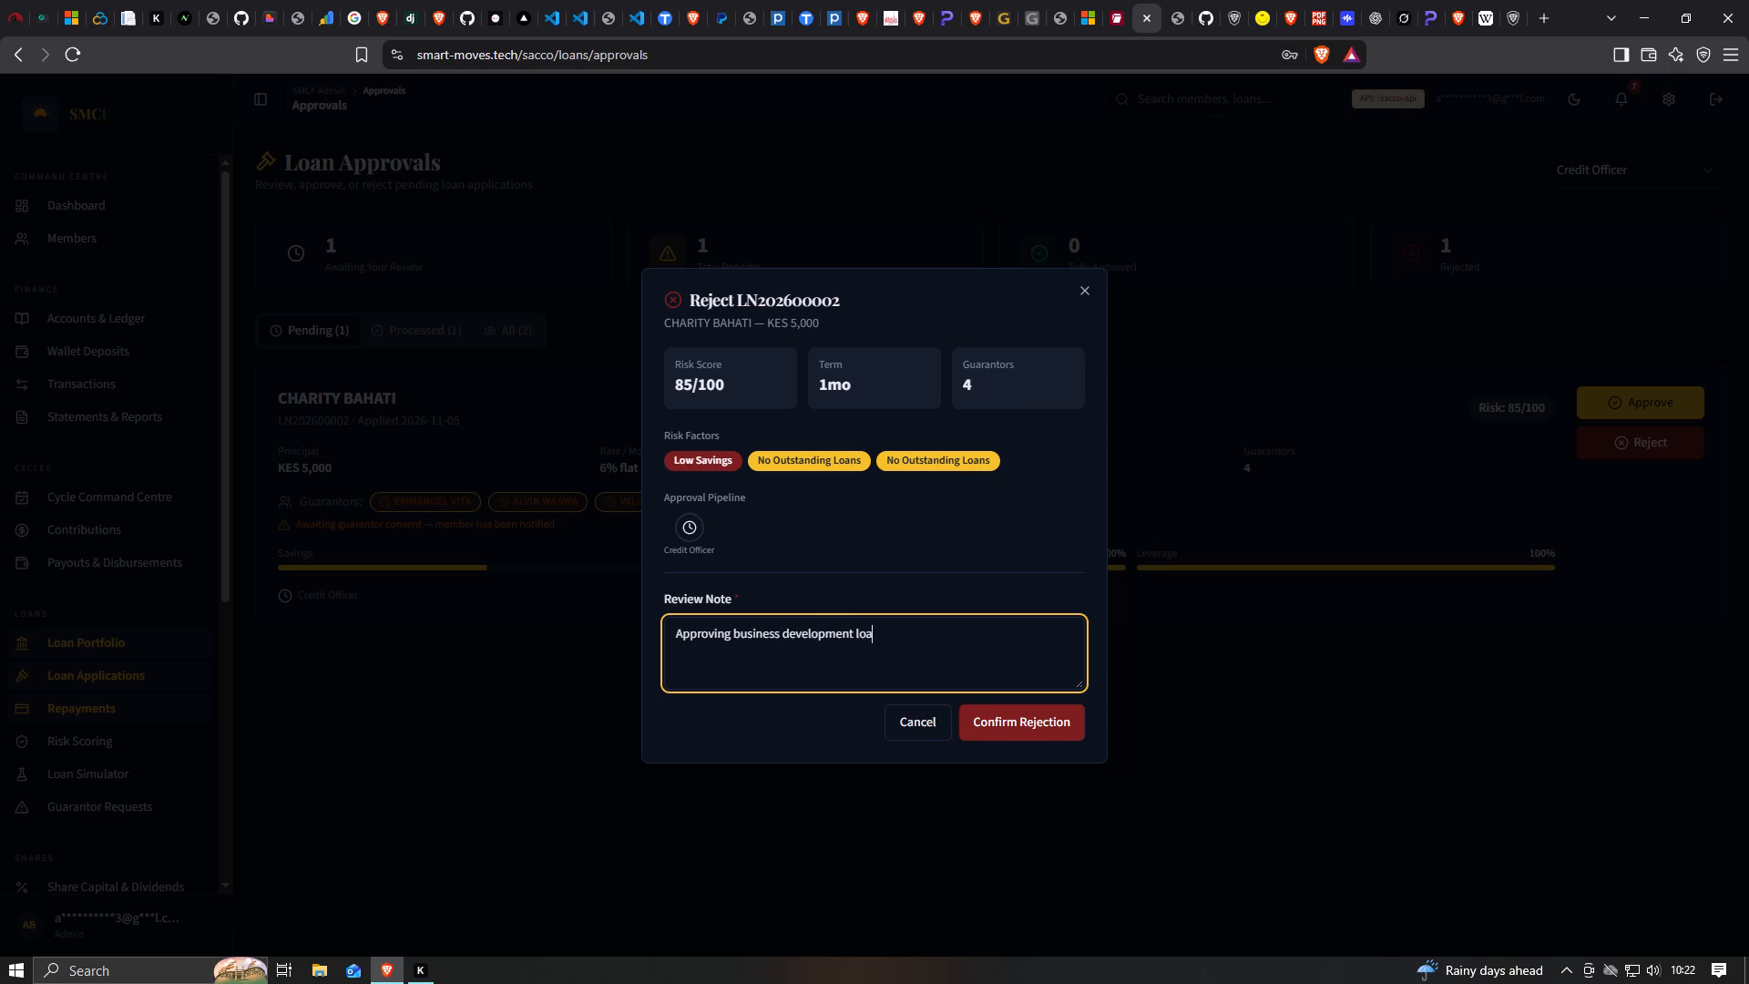
pyautogui.write('ns only')
pyautogui.press('.')
pyautogui.press('space')
pyautogui.write('Member must exceed 6 month thresh')
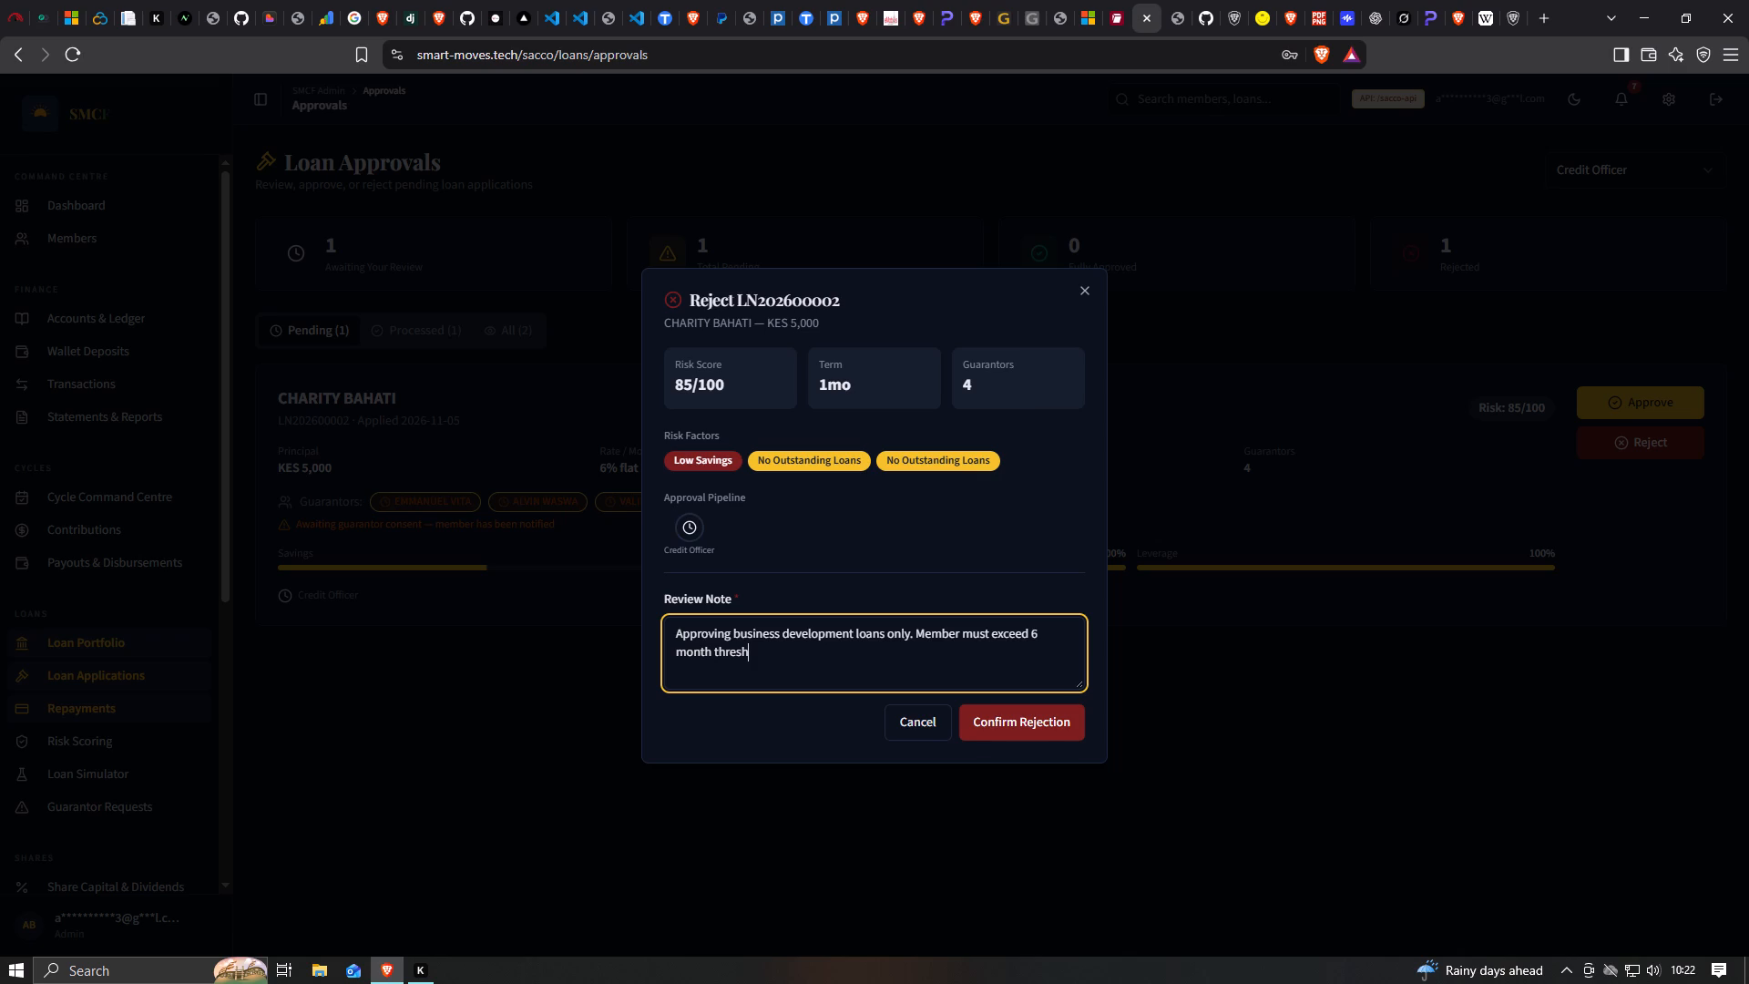
pyautogui.write('o')
pyautogui.write('ld')
pyautogui.press('.')
pyautogui.press('space')
pyautogui.write('()')
pyautogui.press('Left')
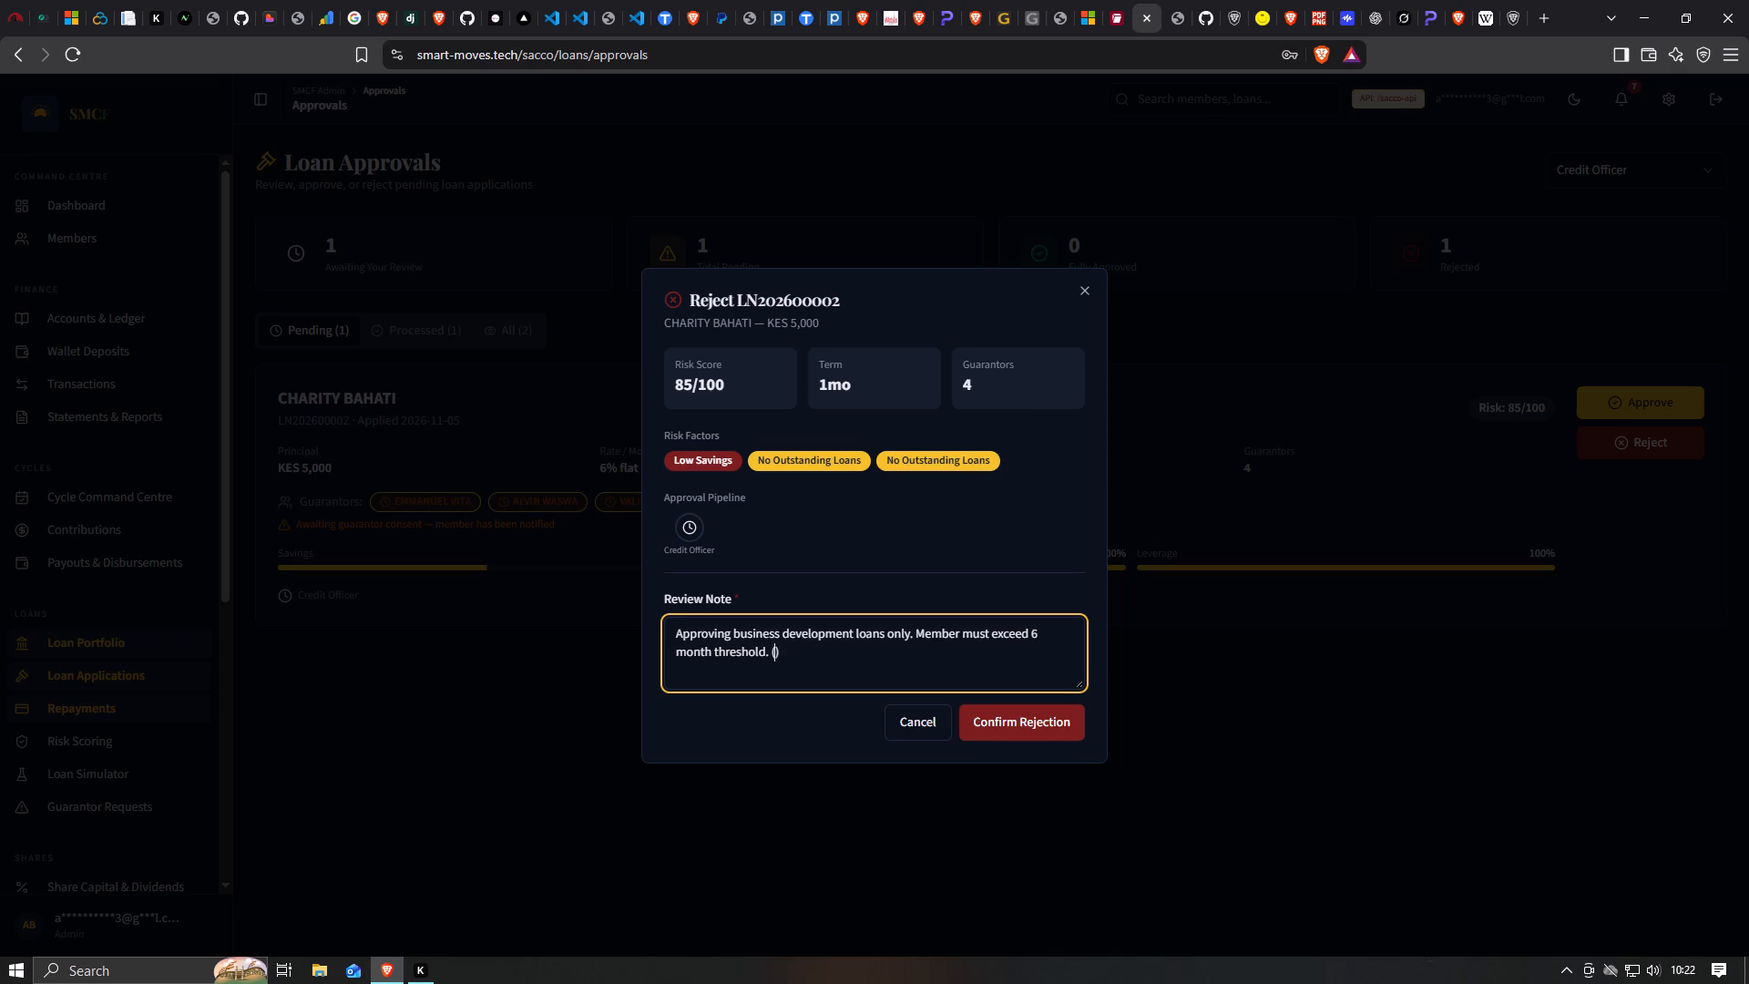
pyautogui.press('a')
pyautogui.press('t')
pyautogui.write('least')
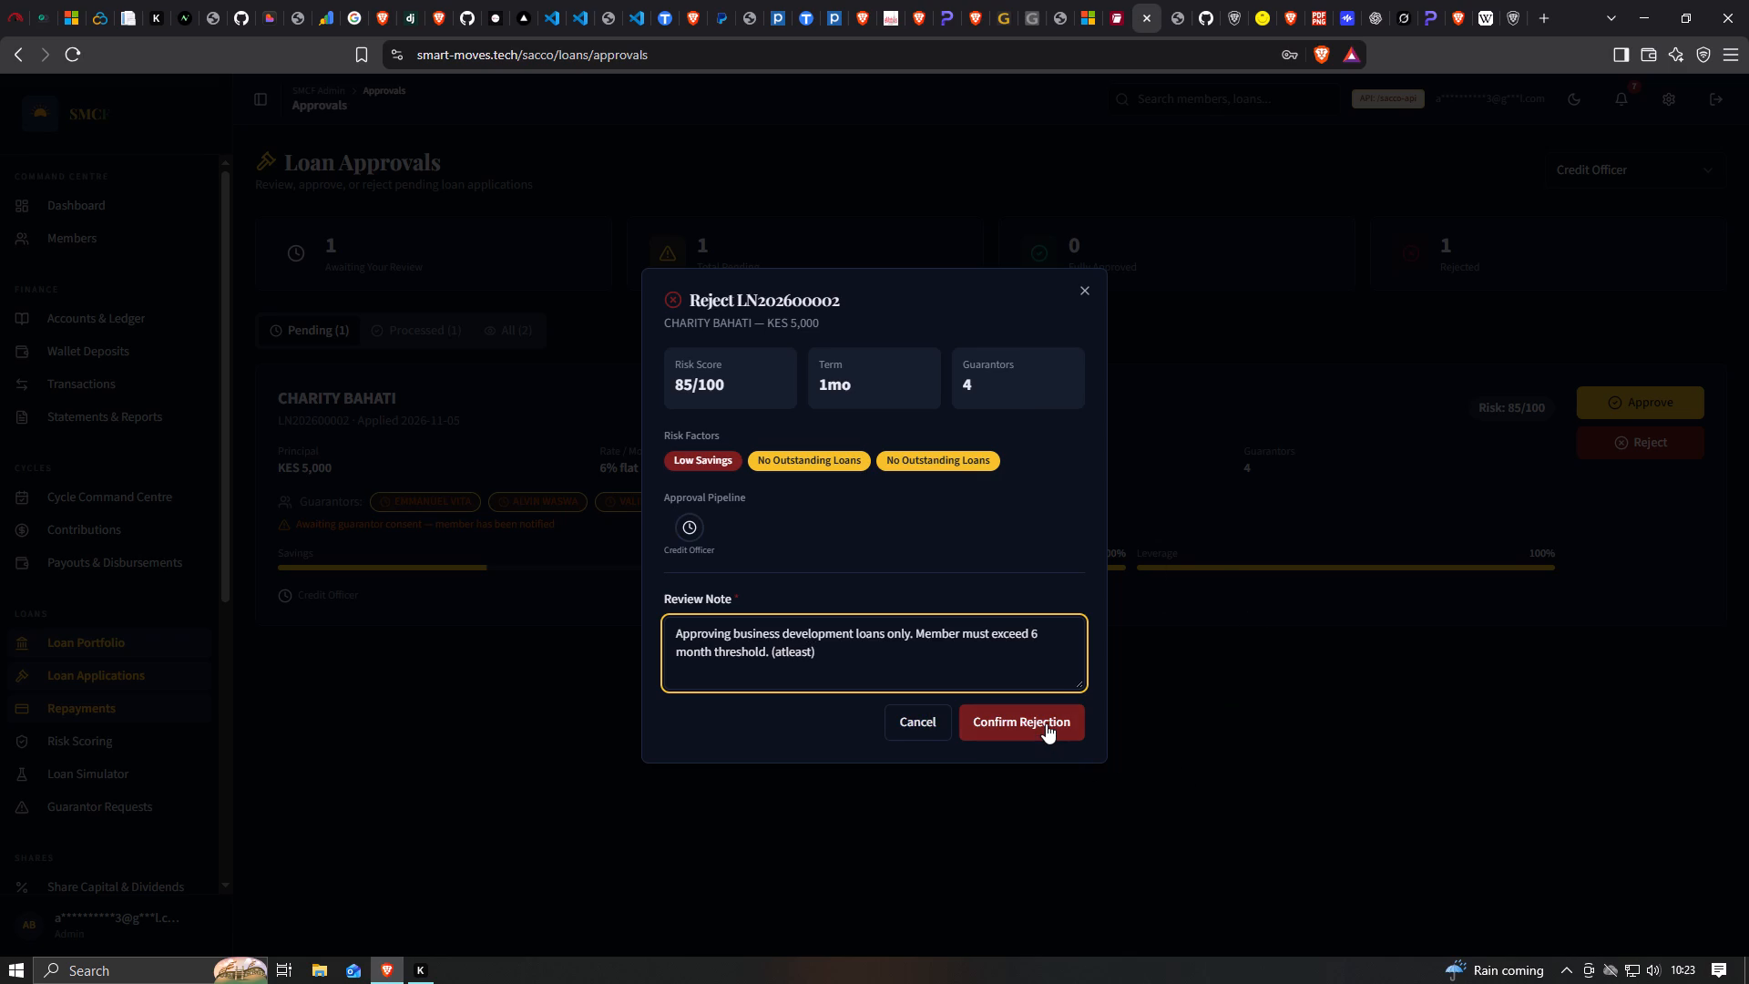
# Append "- low savings" to the review note and confirm the rejection of the KES 5,000 loan.
pyautogui.click(876, 664)
pyautogui.write('-')
pyautogui.press('space')
pyautogui.write('low sa')
pyautogui.write('vings')
pyautogui.click(1048, 725)
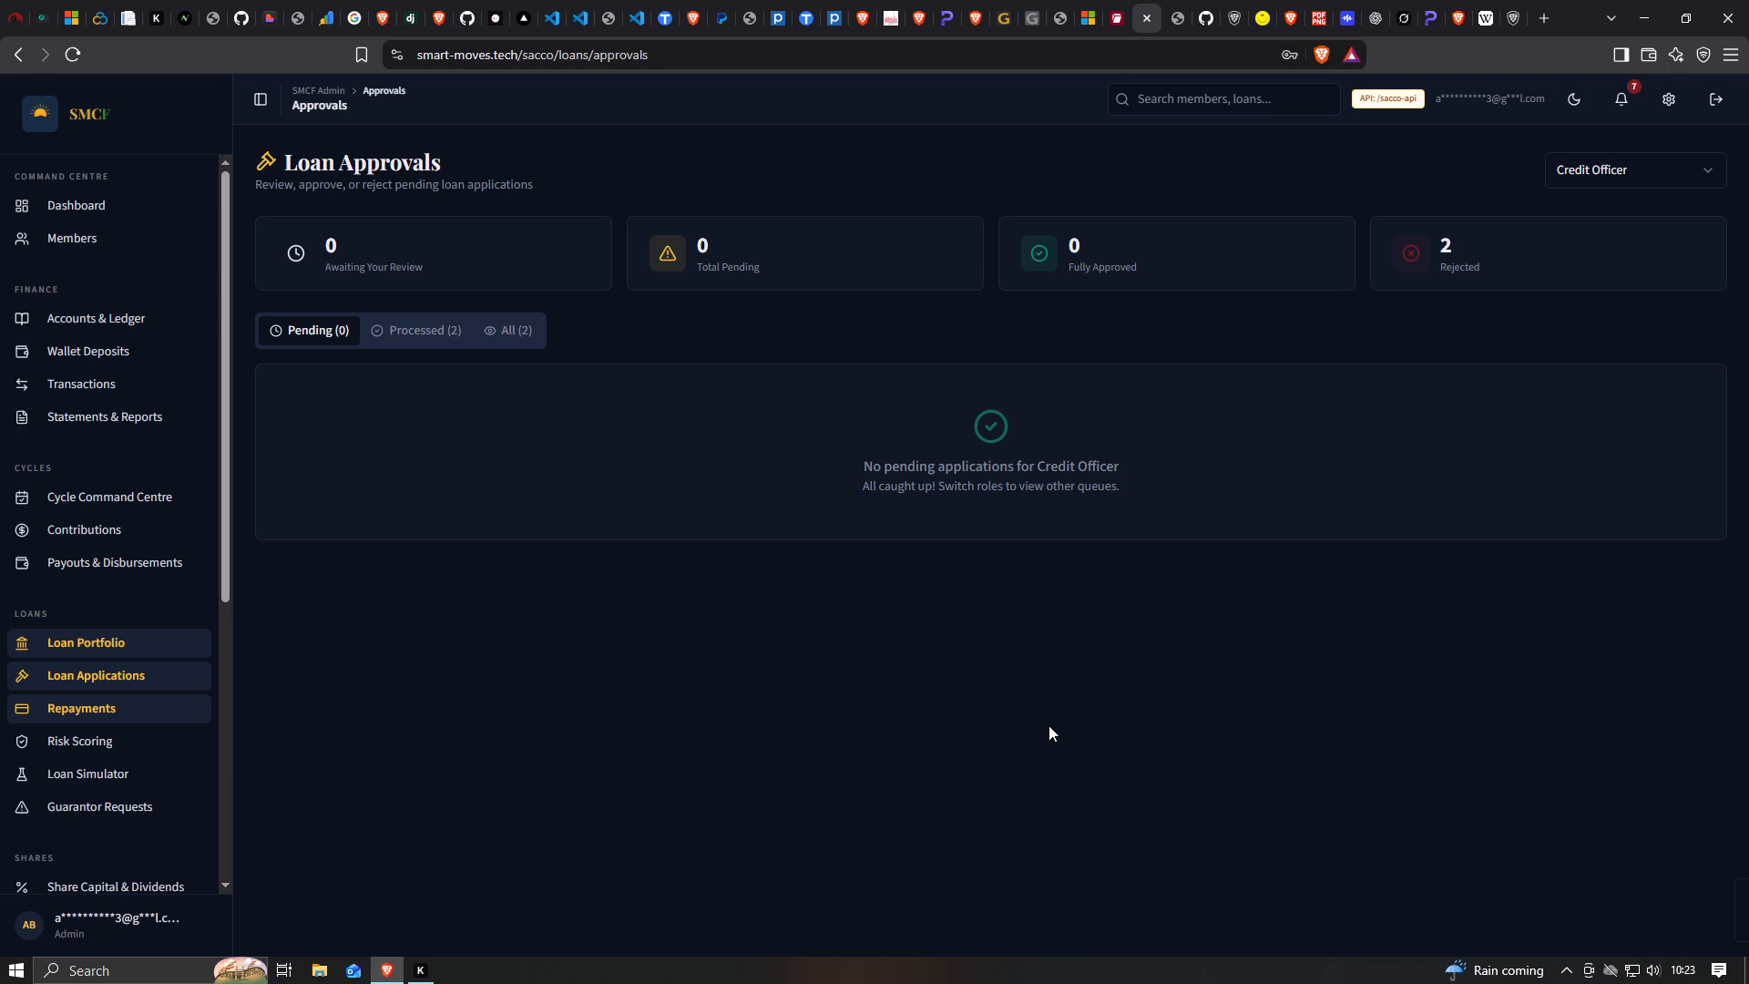
# Show the processed loan applications to check their decisions and notes.
pyautogui.click(418, 324)
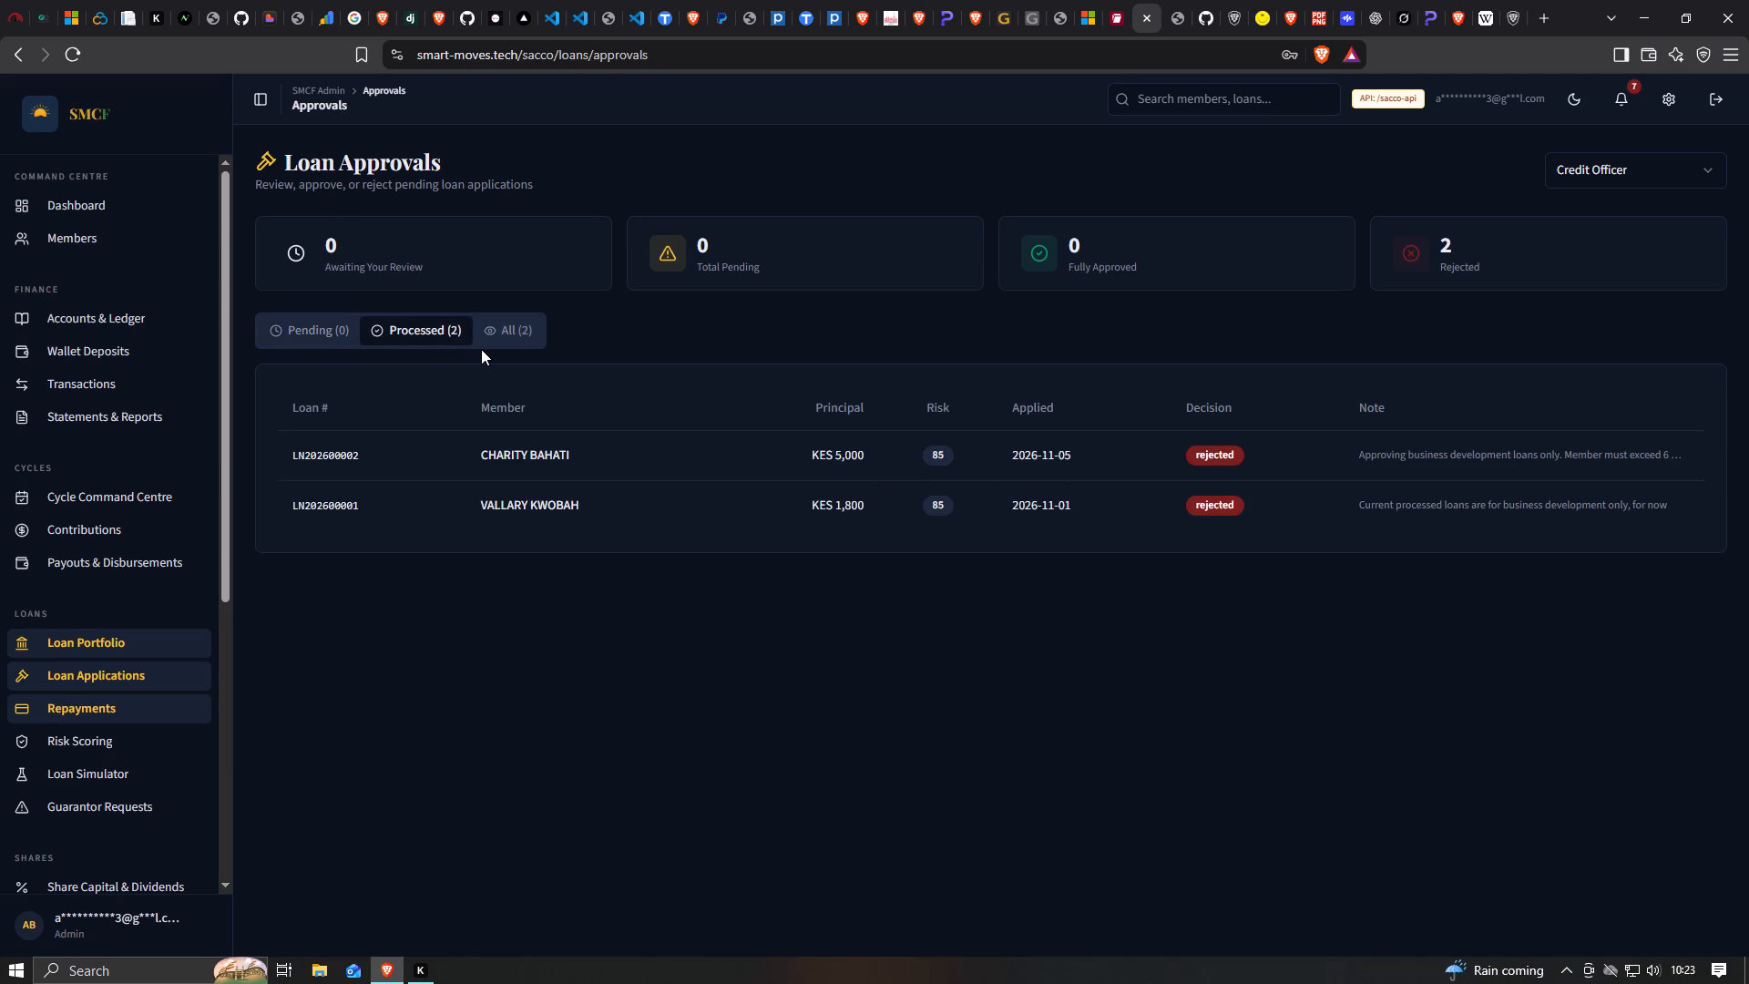
# Open the Audit & Activity page to check the user activity and sessions log.
pyautogui.scroll(-4, 97, 825)
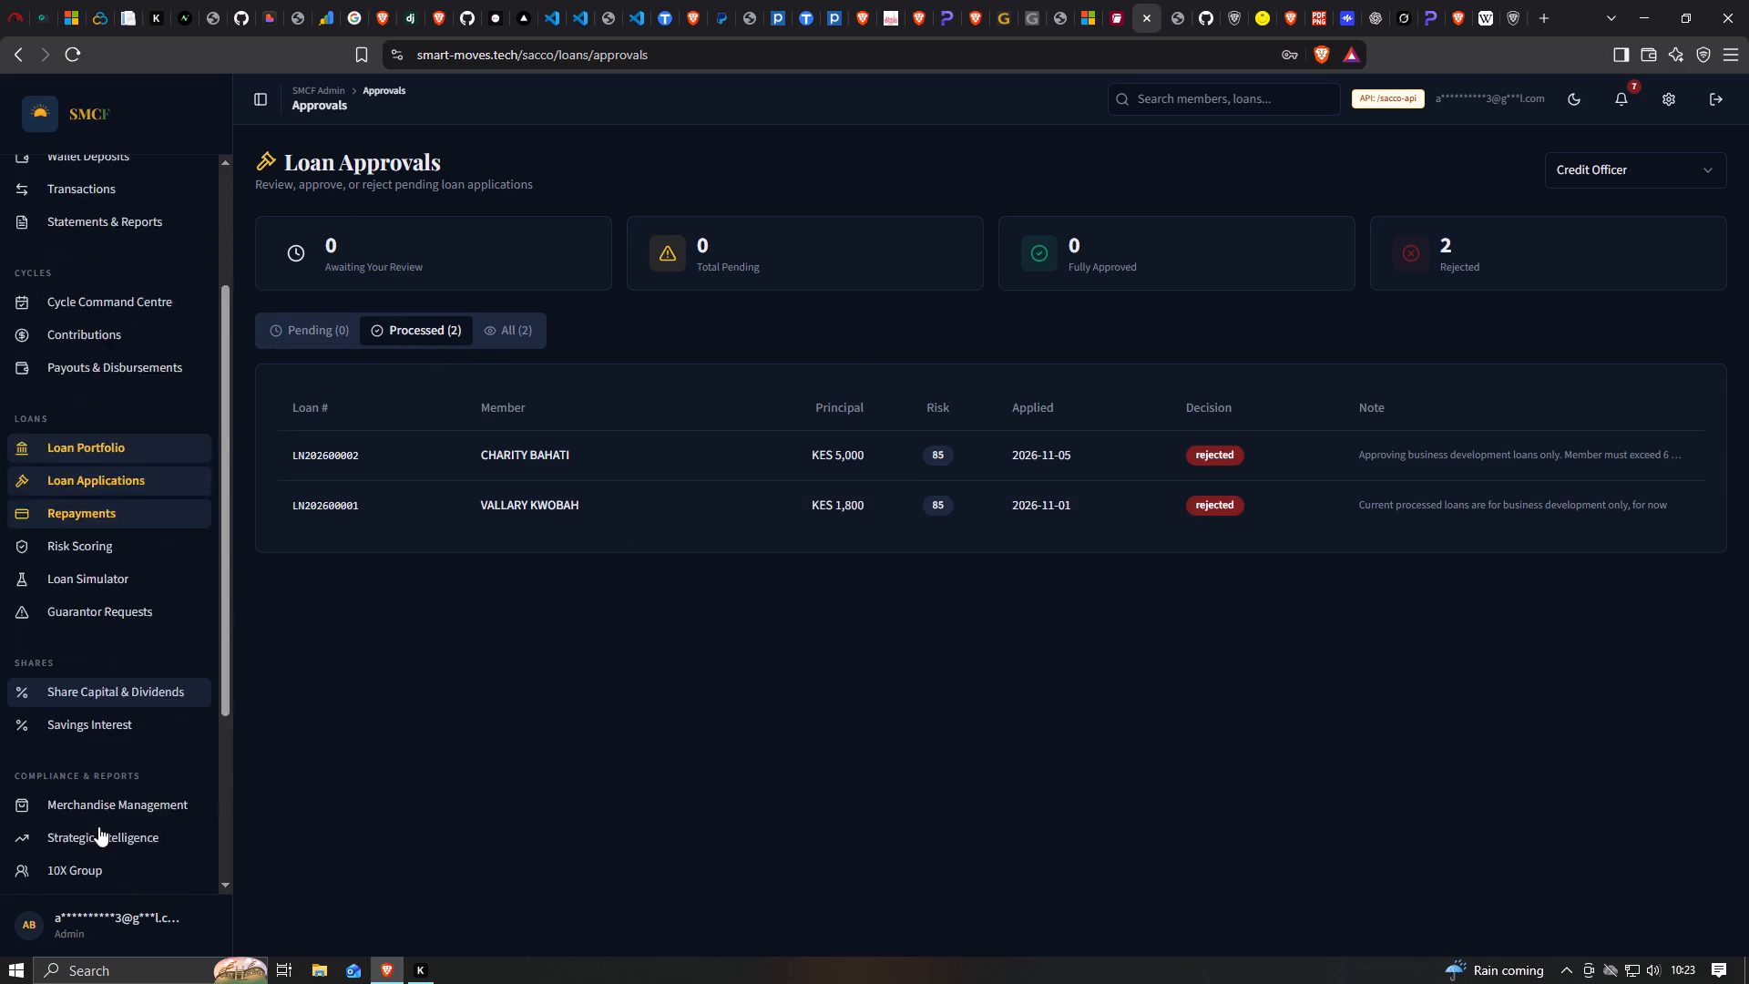
pyautogui.scroll(-5, 98, 826)
pyautogui.click(133, 809)
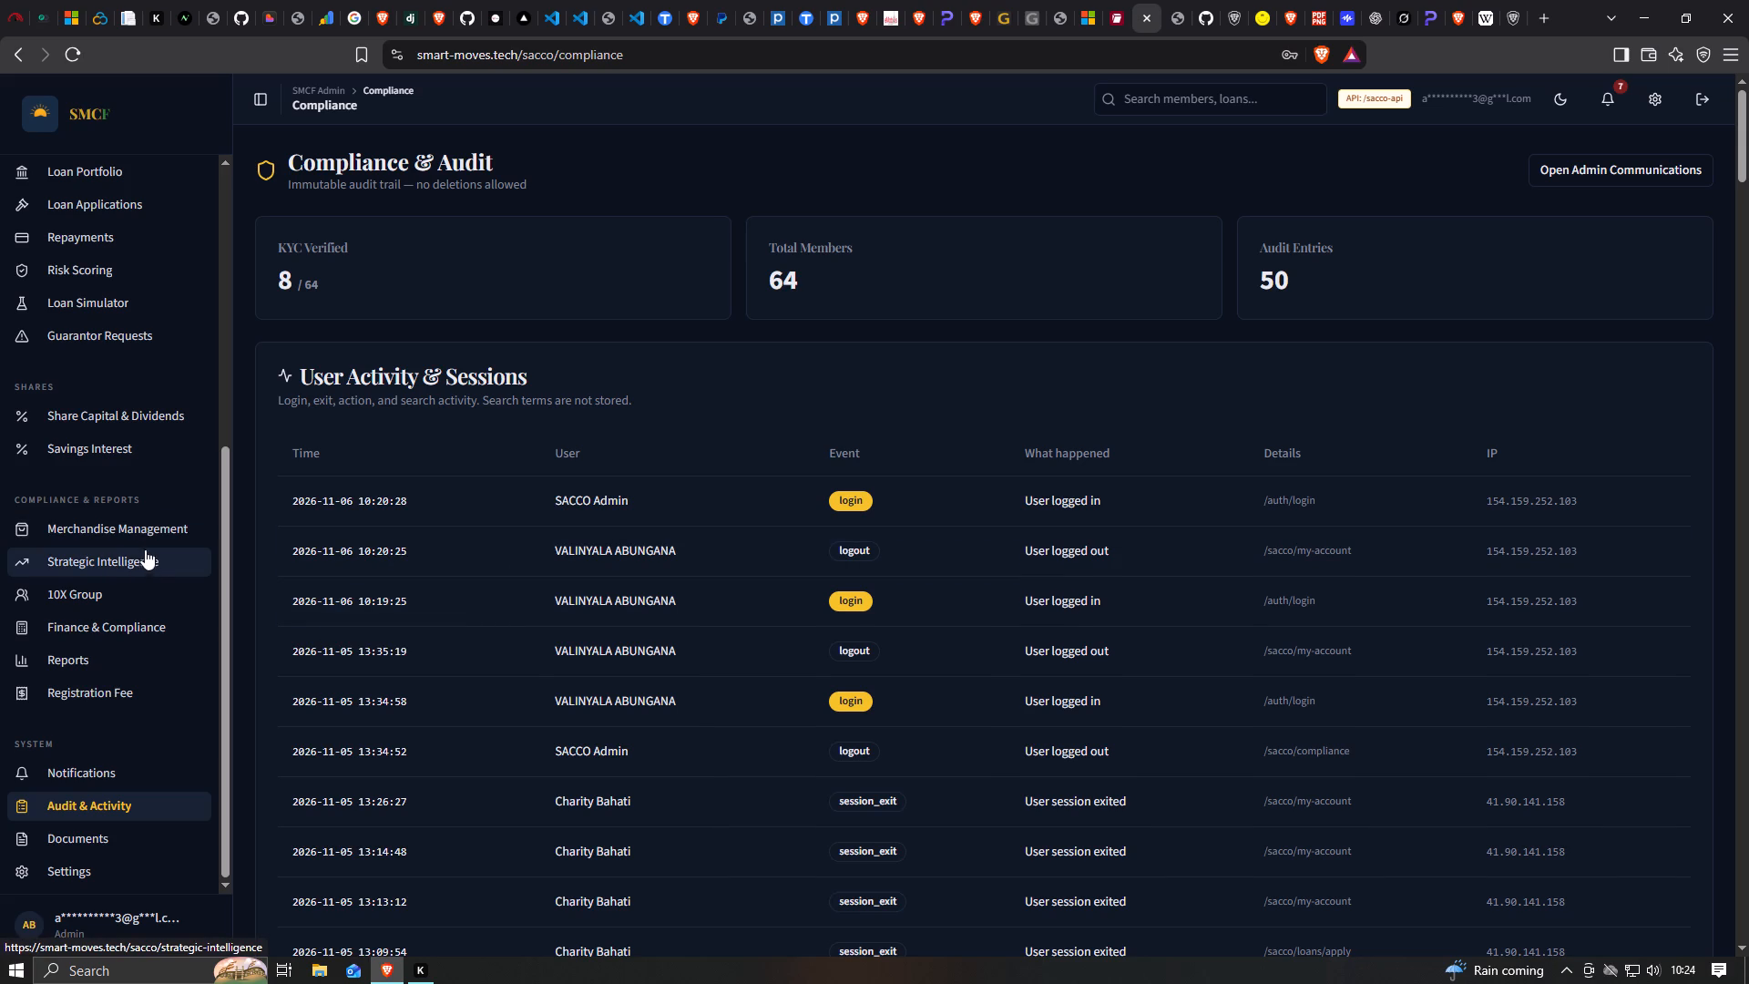
# Return to the Loan Portfolio and start a new loan application.
pyautogui.scroll(4, 145, 547)
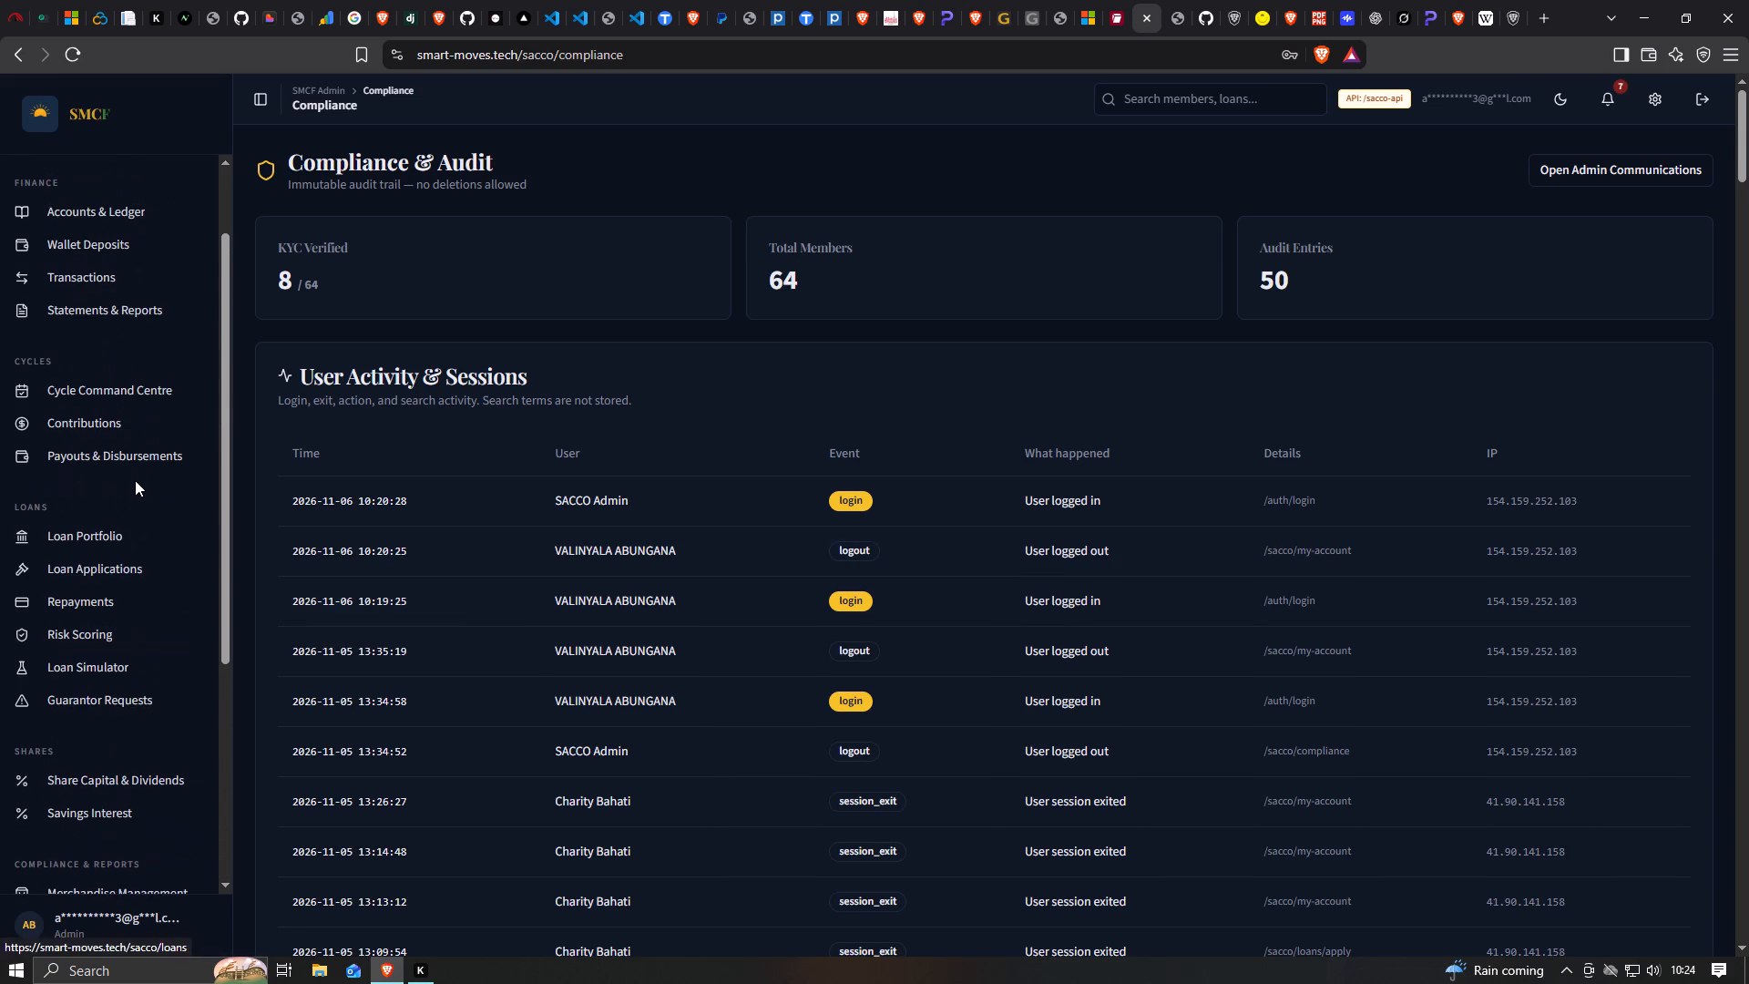
pyautogui.click(138, 548)
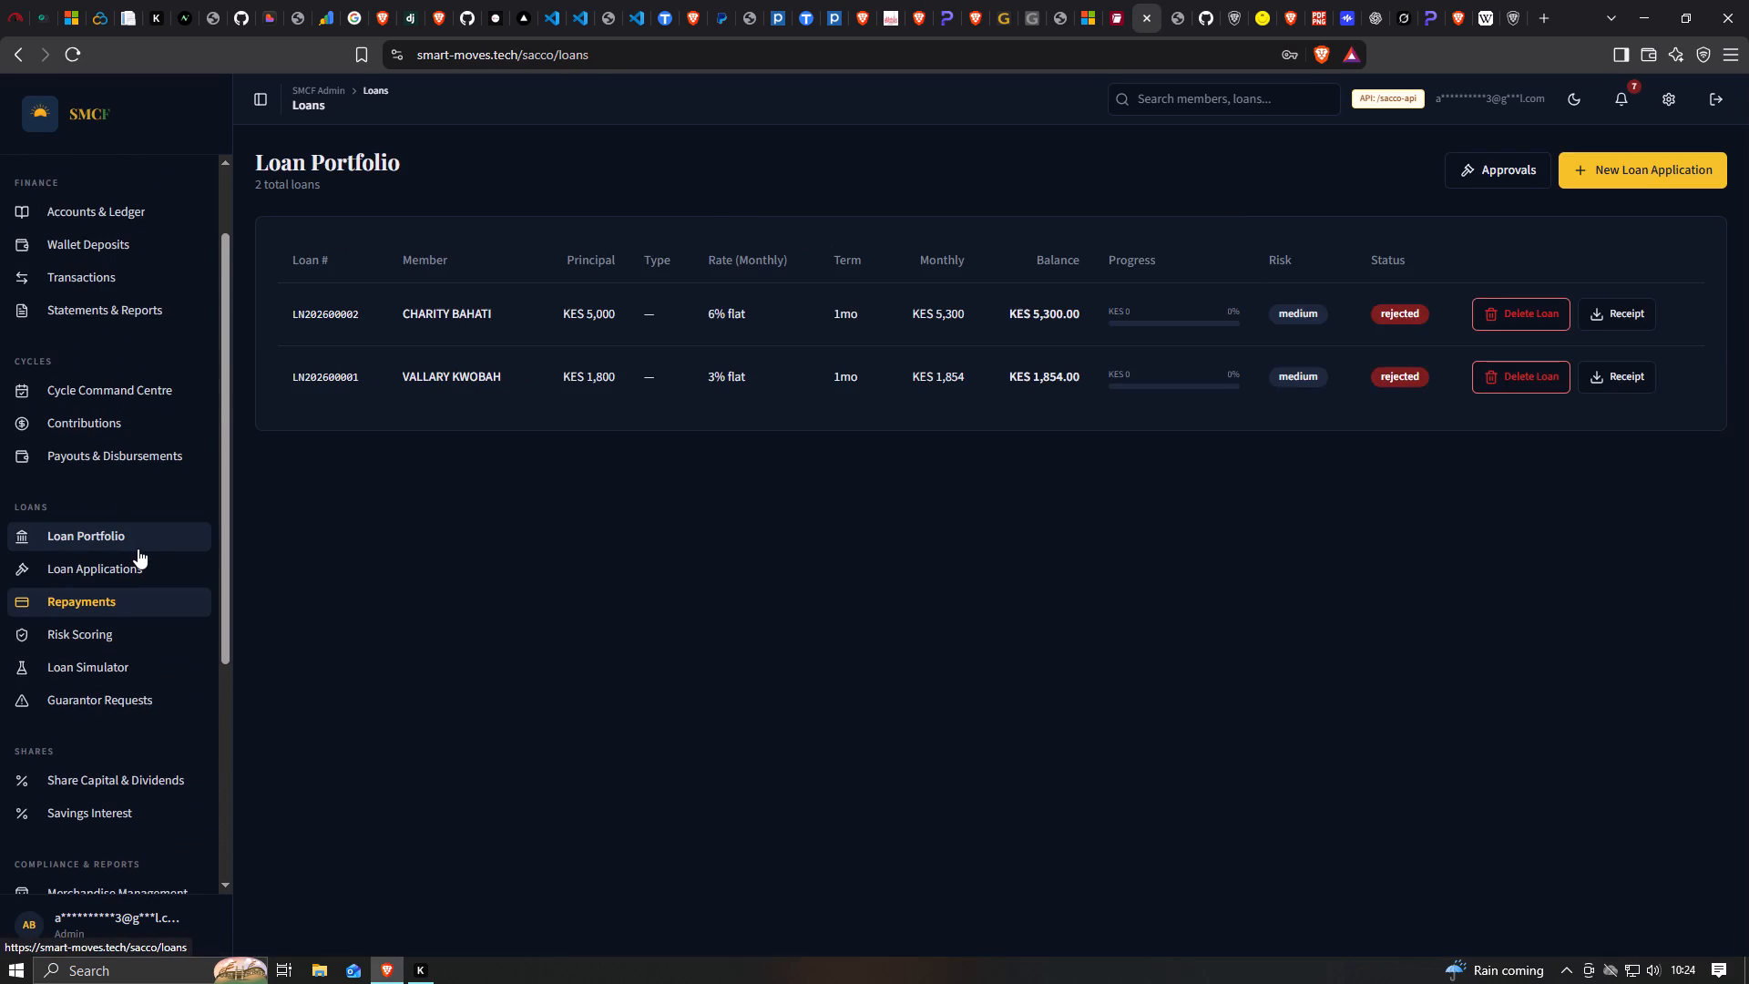
pyautogui.click(1628, 170)
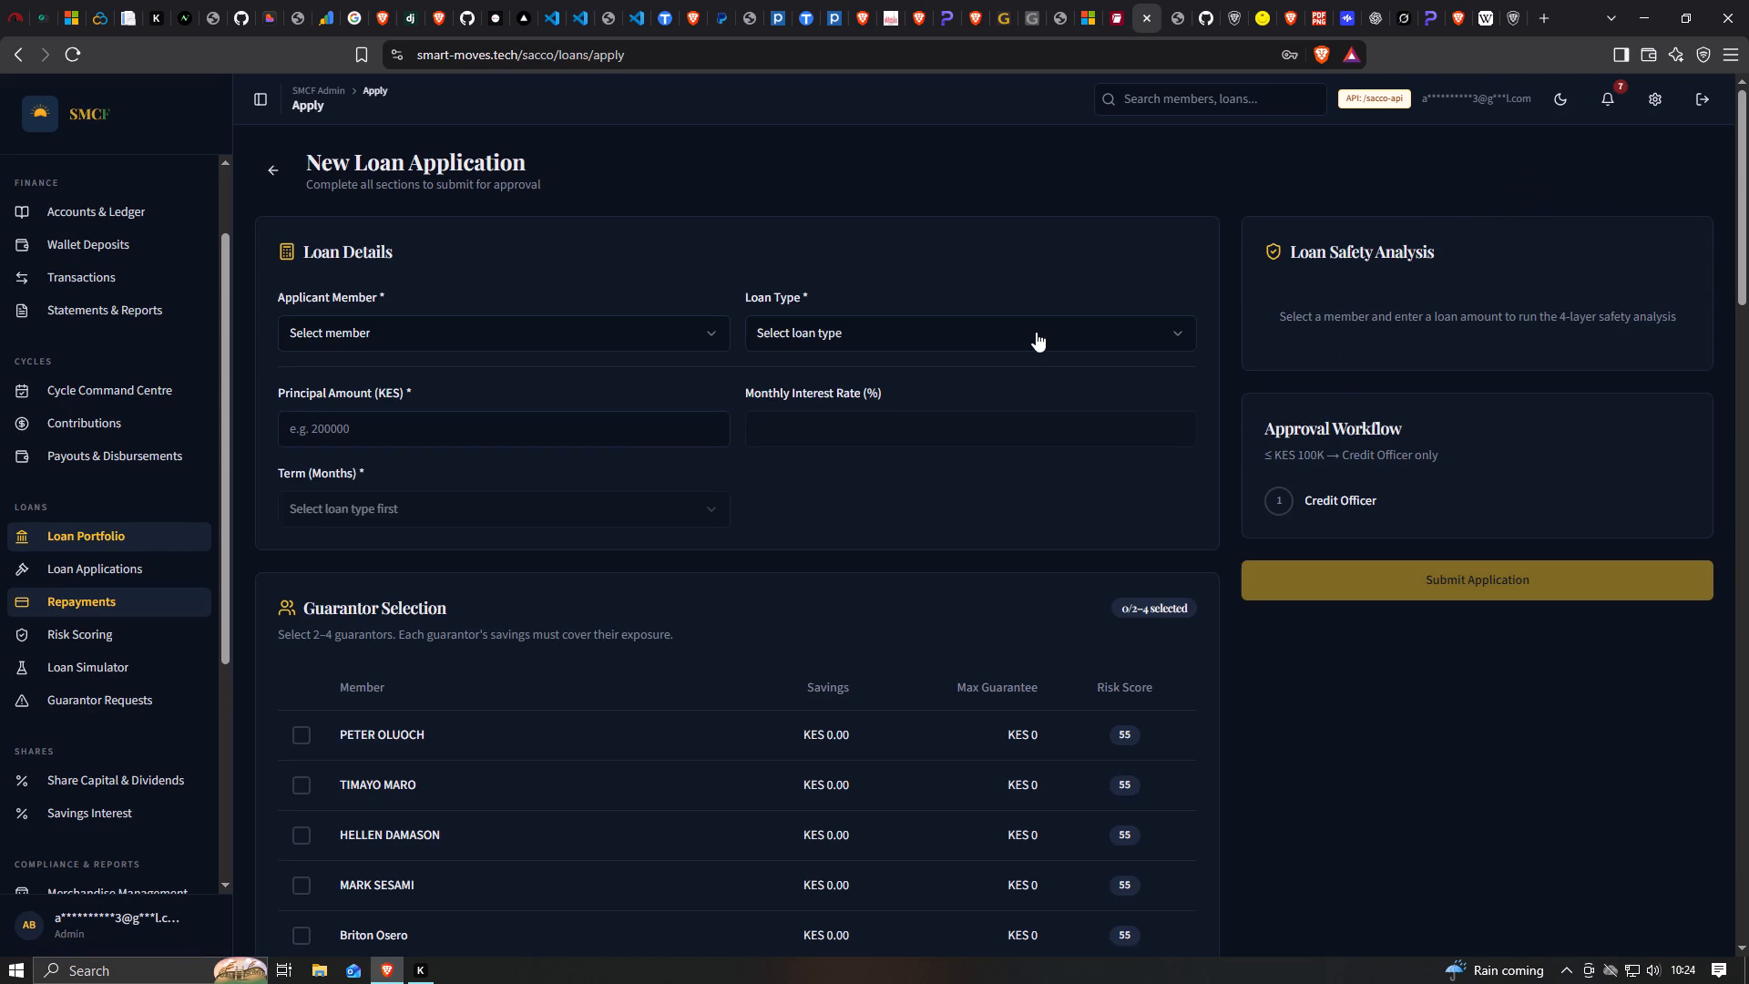
# Choose the Business Development, Education, Emergency, Asset Acquisition and Personal loan types in turn to compare their rates and terms.
pyautogui.click(1036, 332)
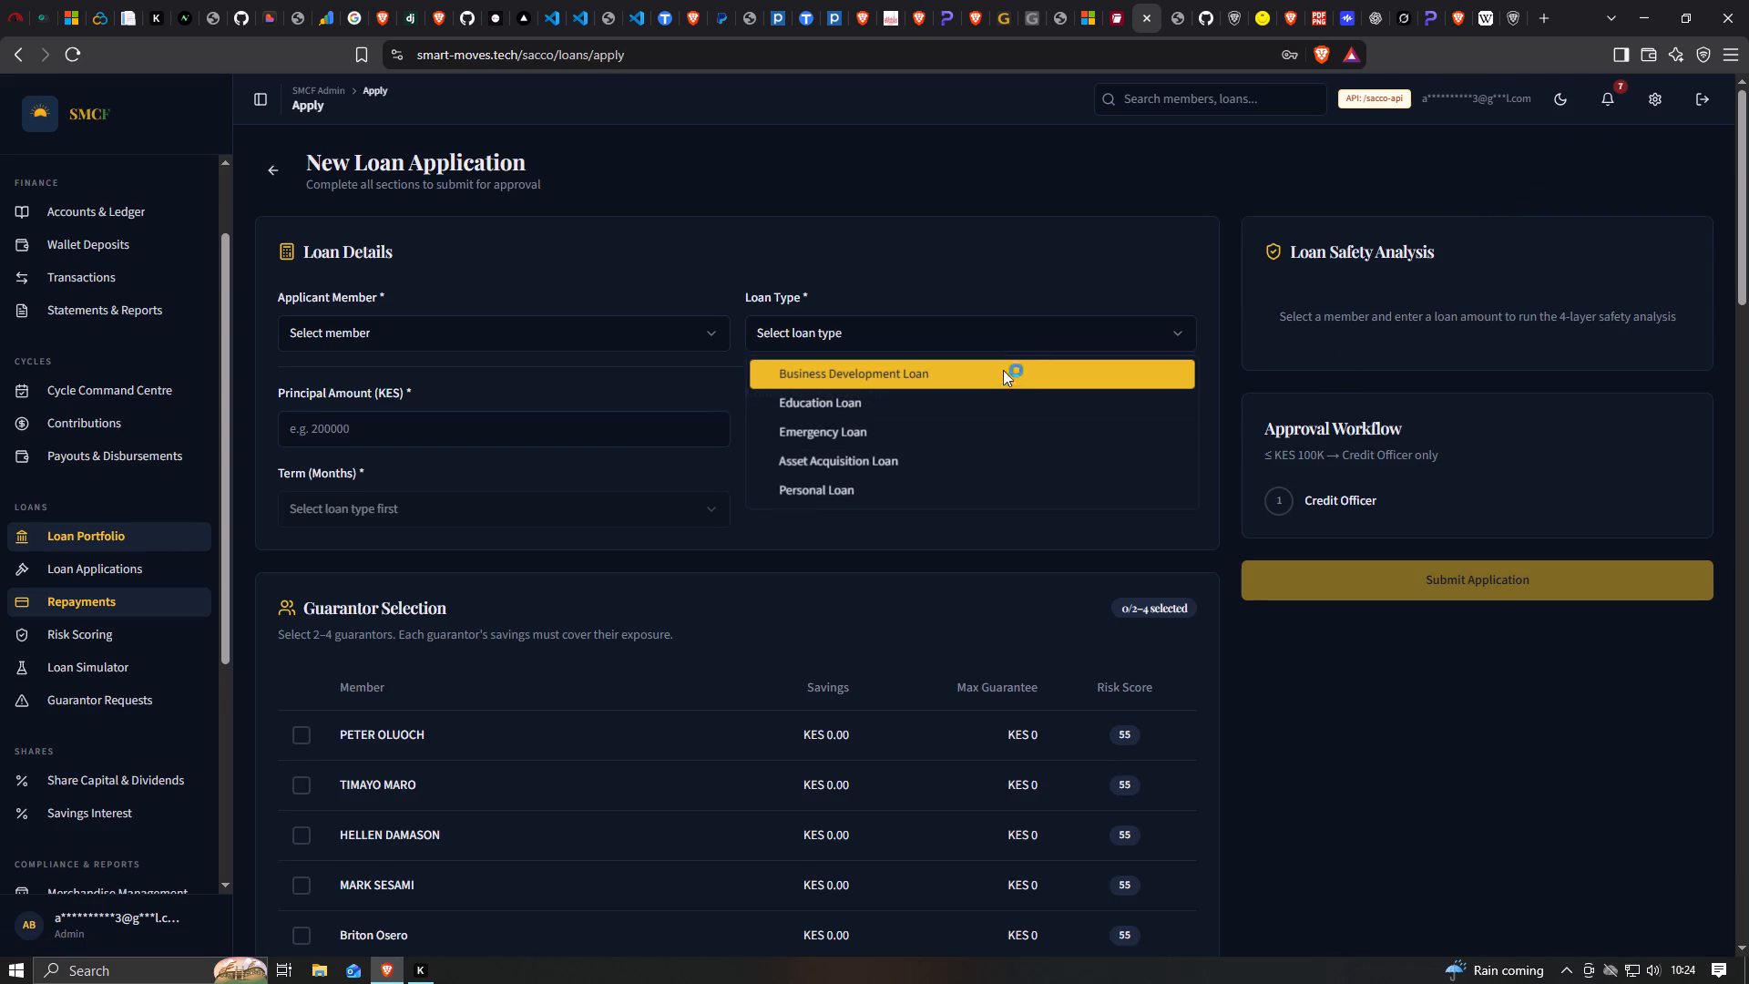
pyautogui.click(965, 381)
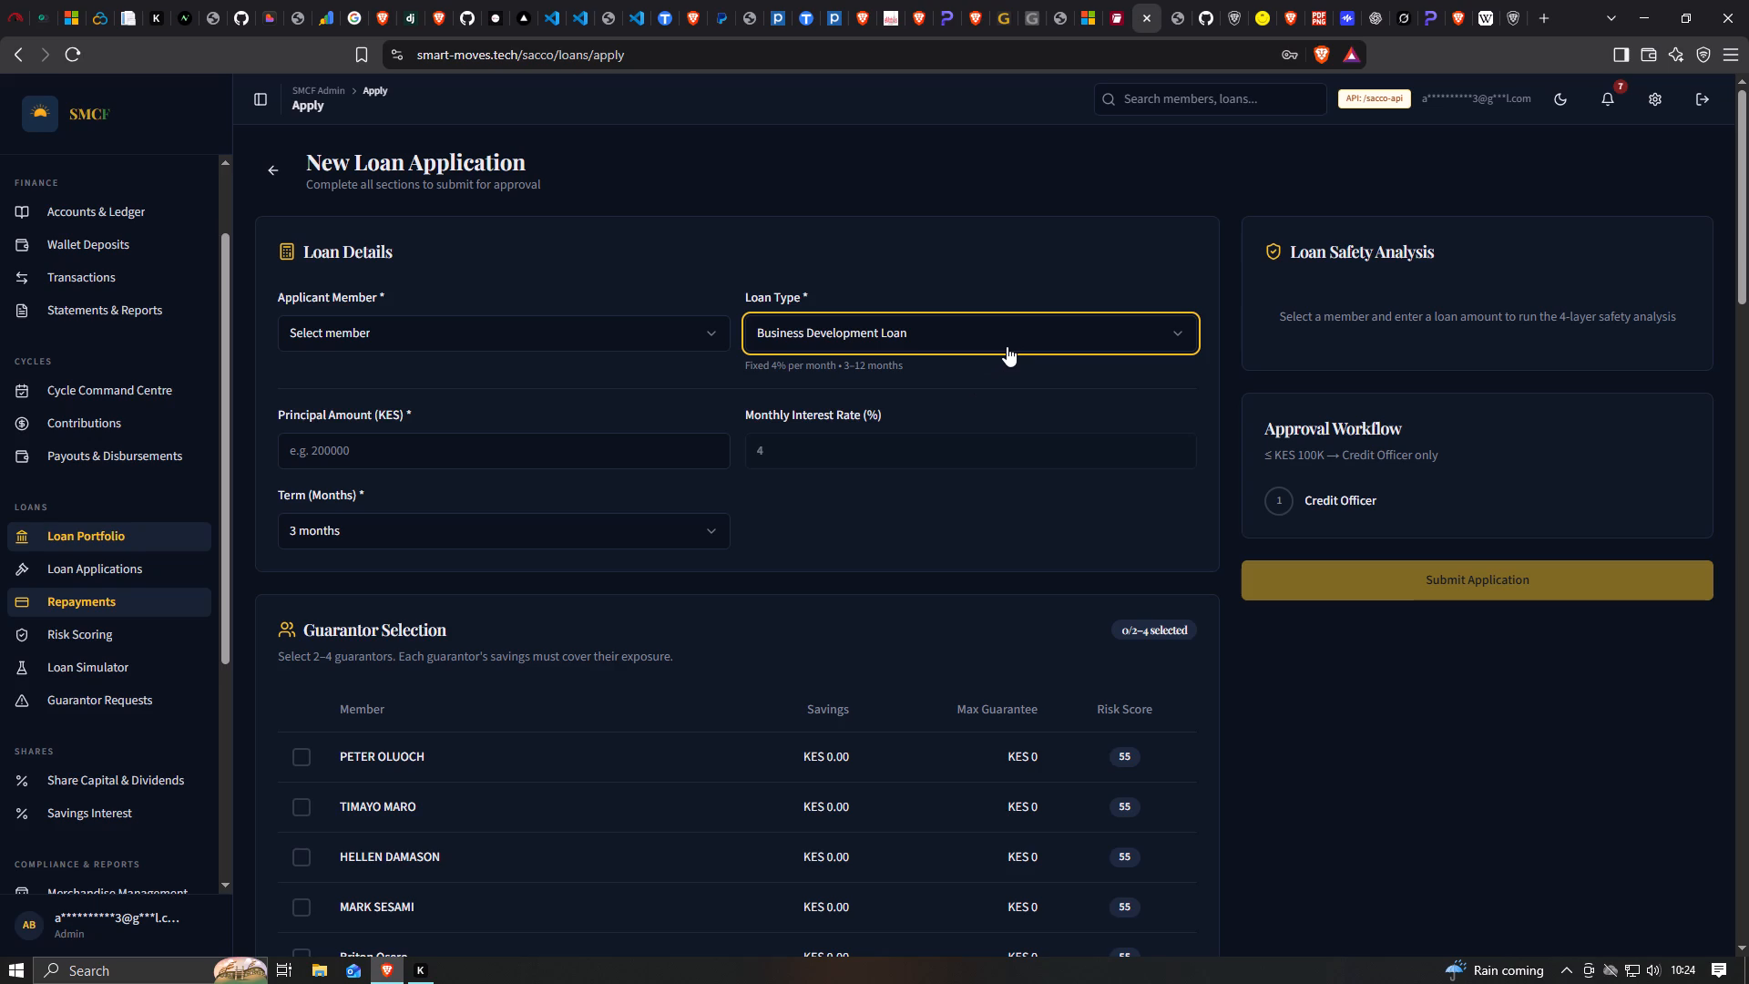
pyautogui.click(1007, 346)
pyautogui.click(900, 417)
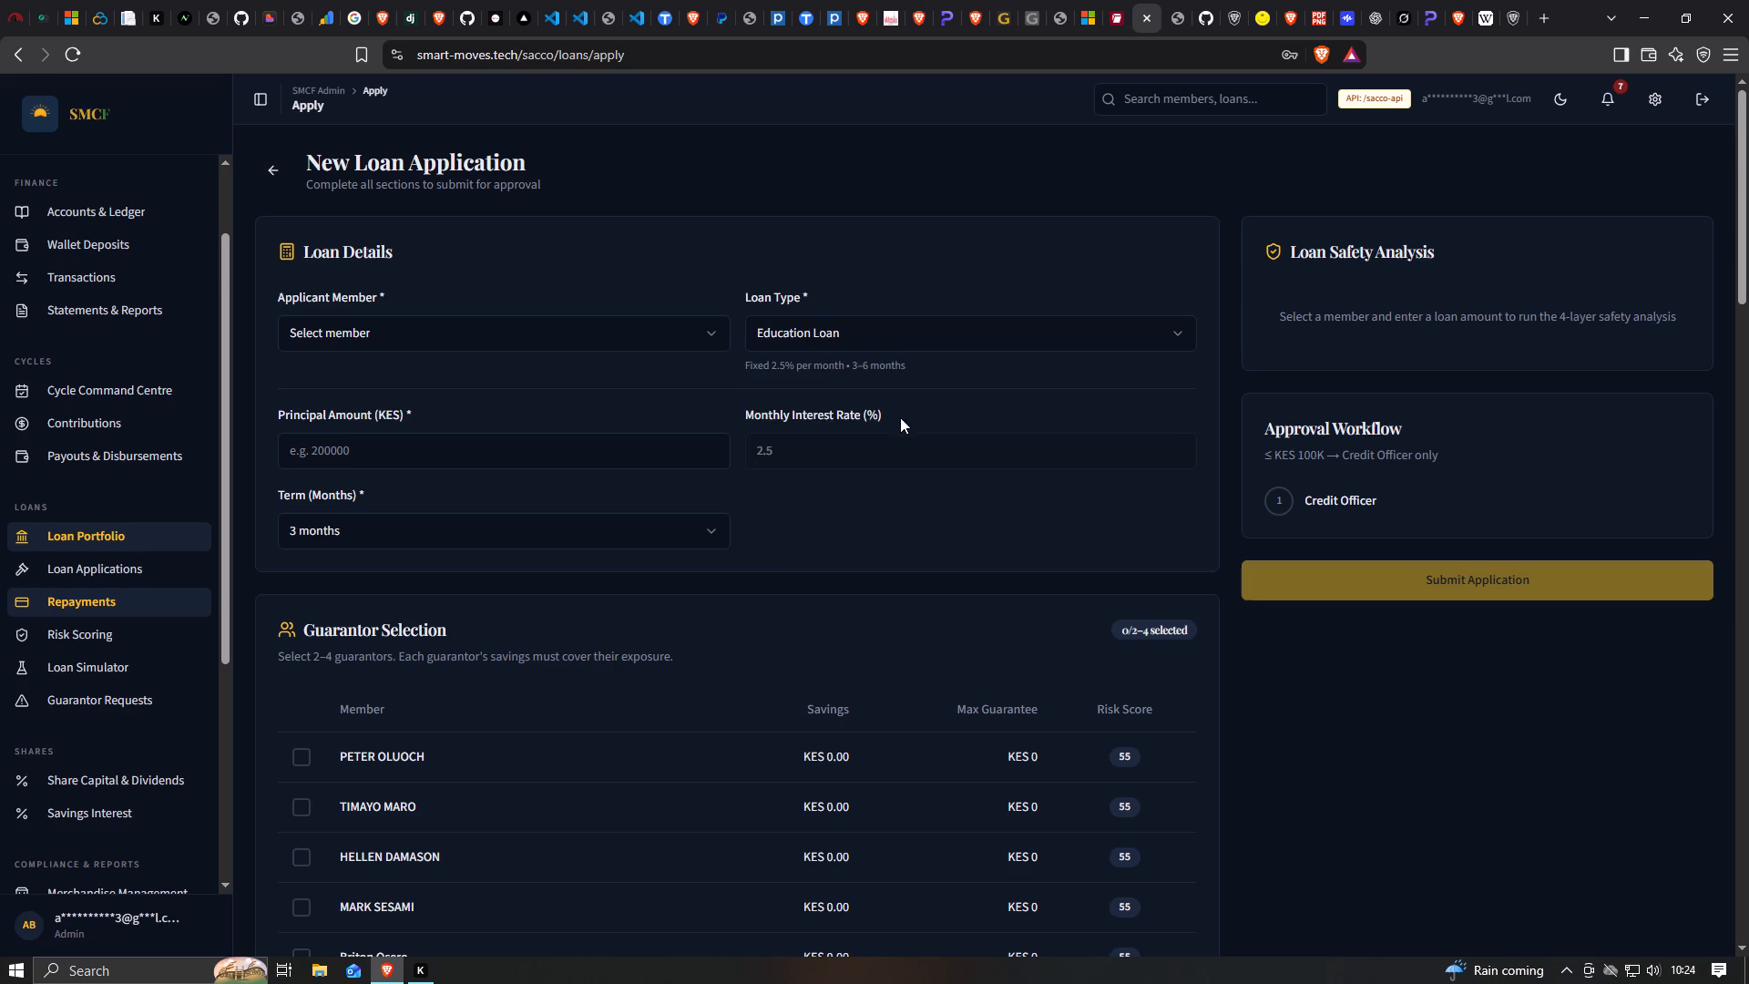
pyautogui.click(947, 349)
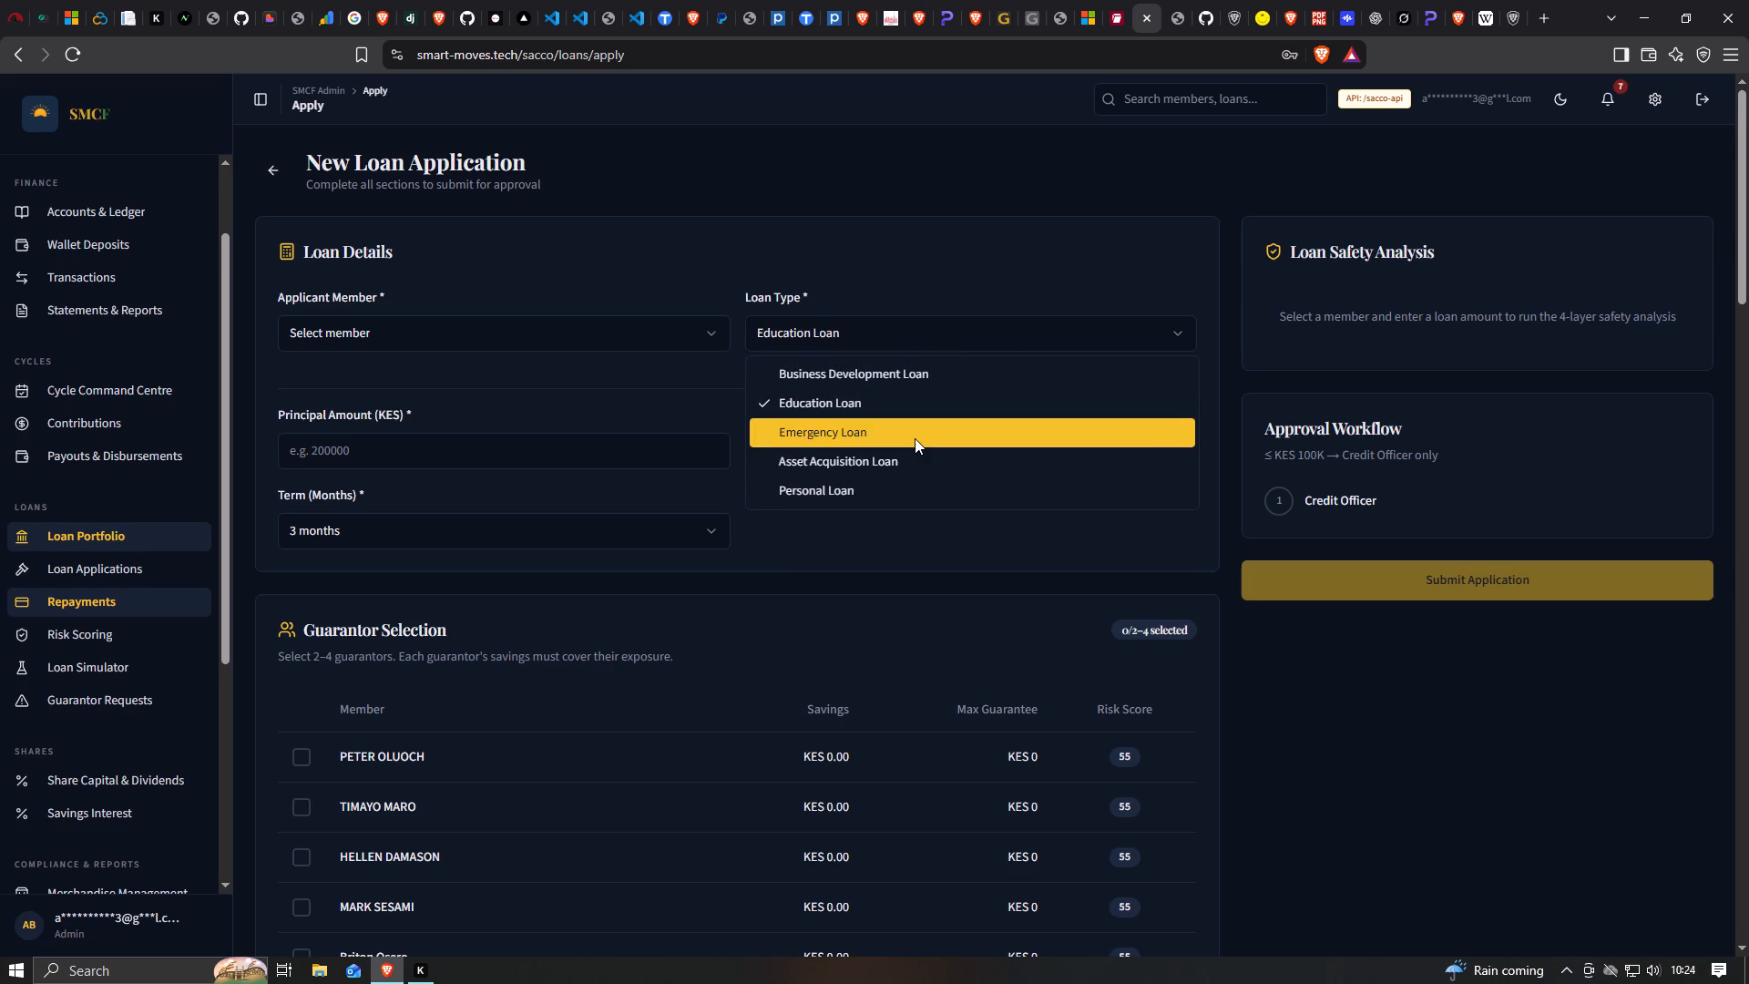
pyautogui.click(915, 438)
pyautogui.click(941, 347)
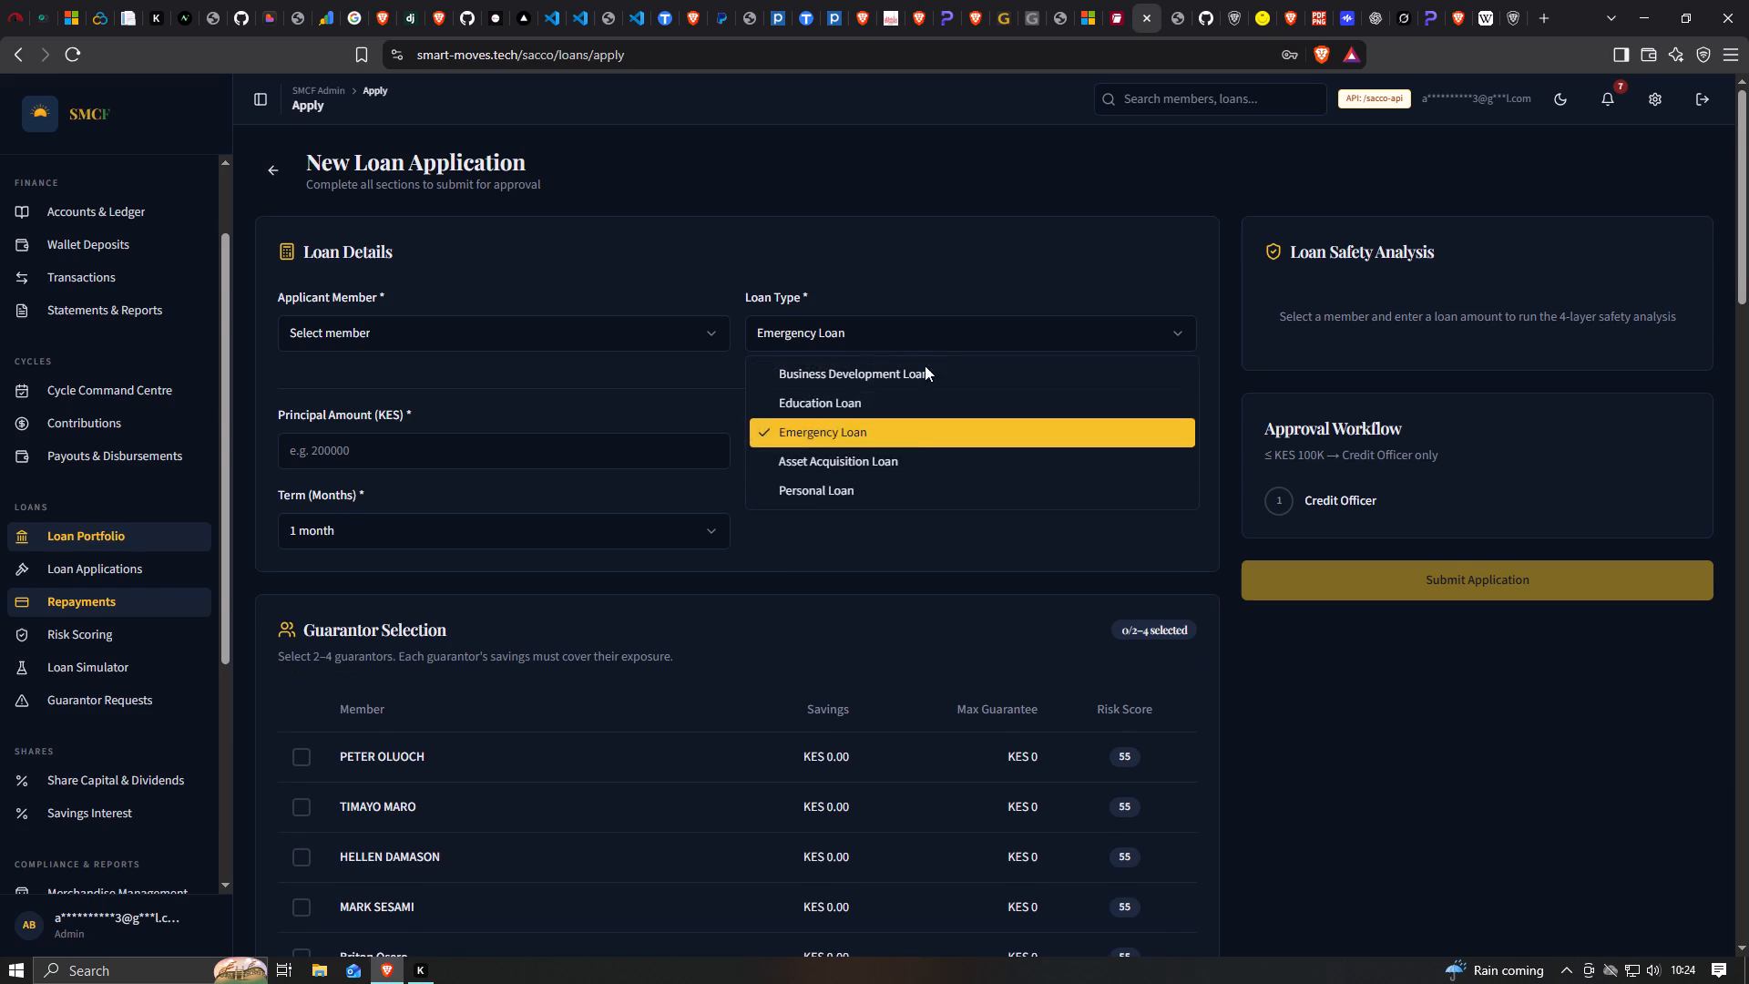
pyautogui.click(910, 458)
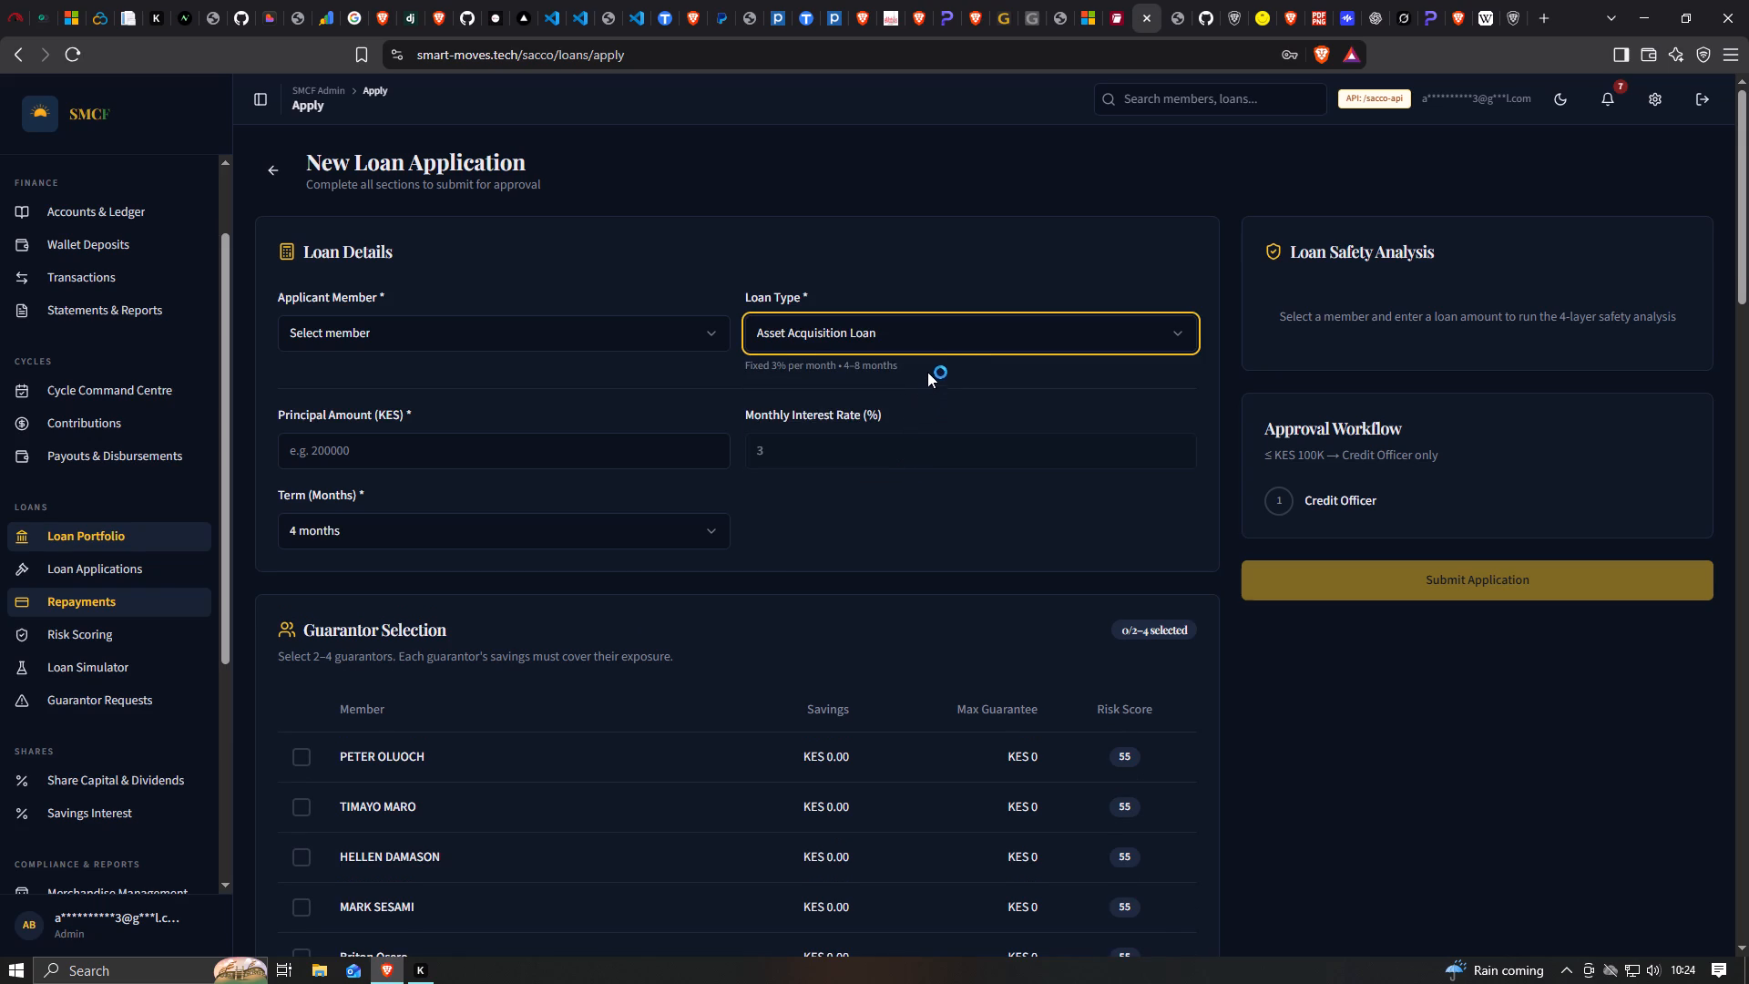
pyautogui.click(955, 350)
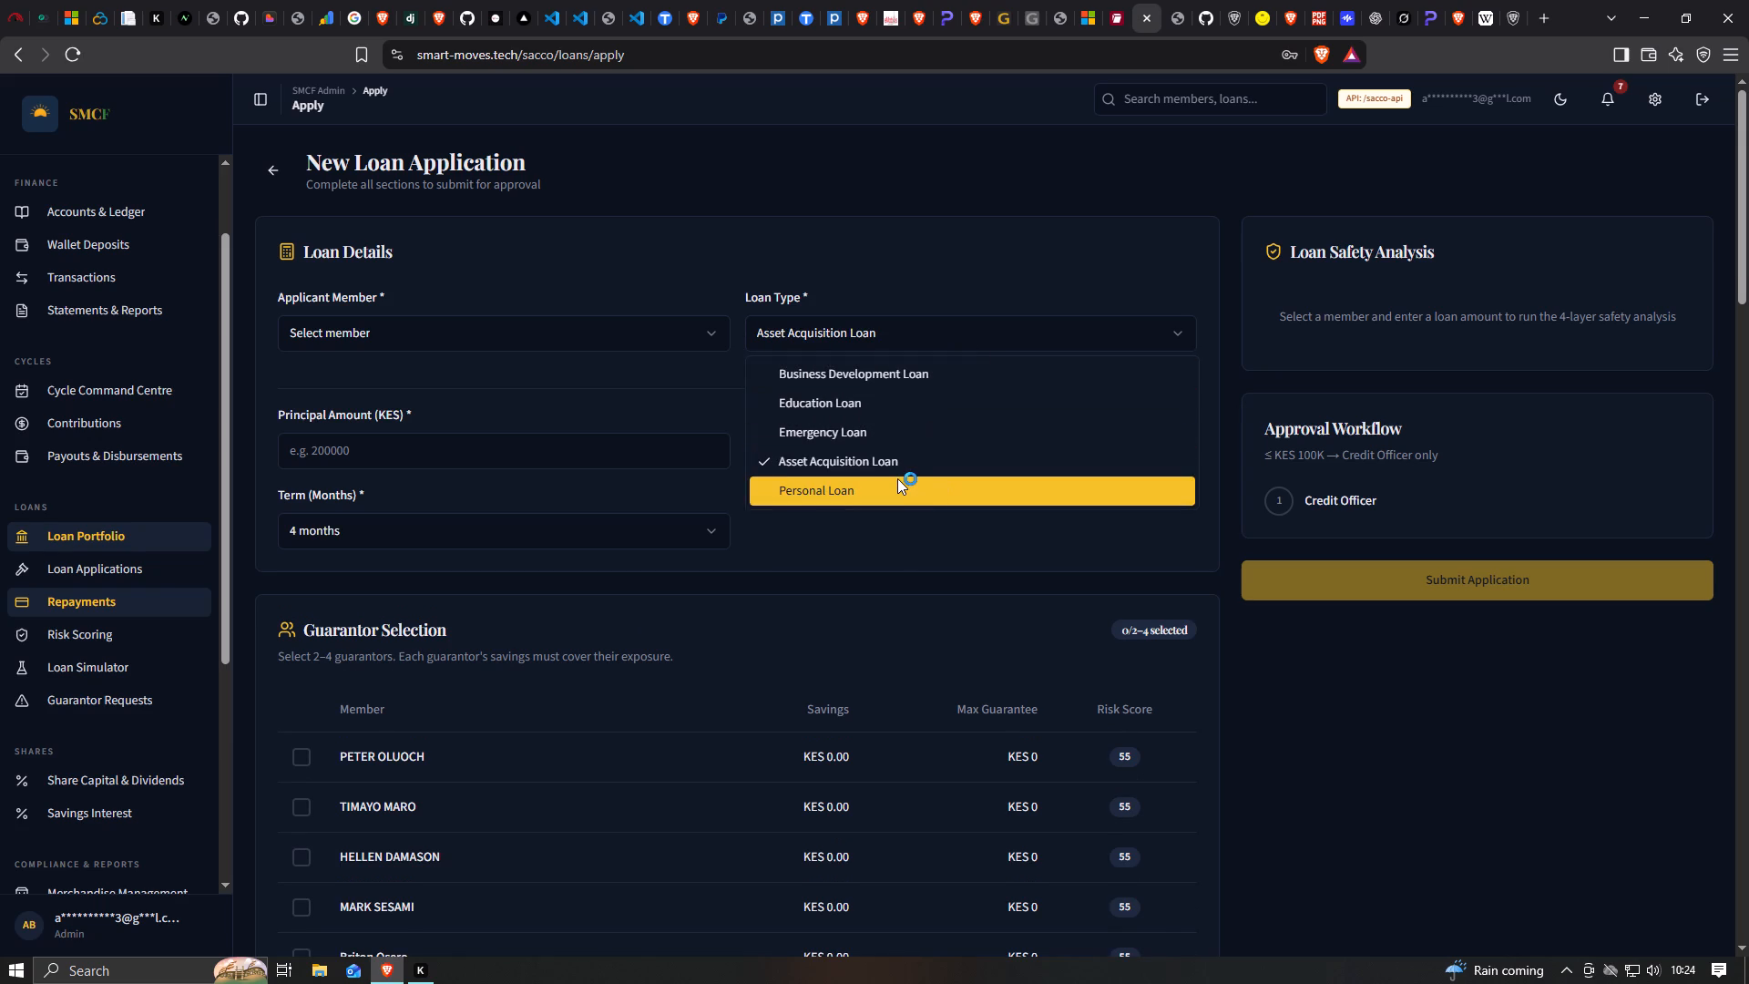
pyautogui.click(897, 478)
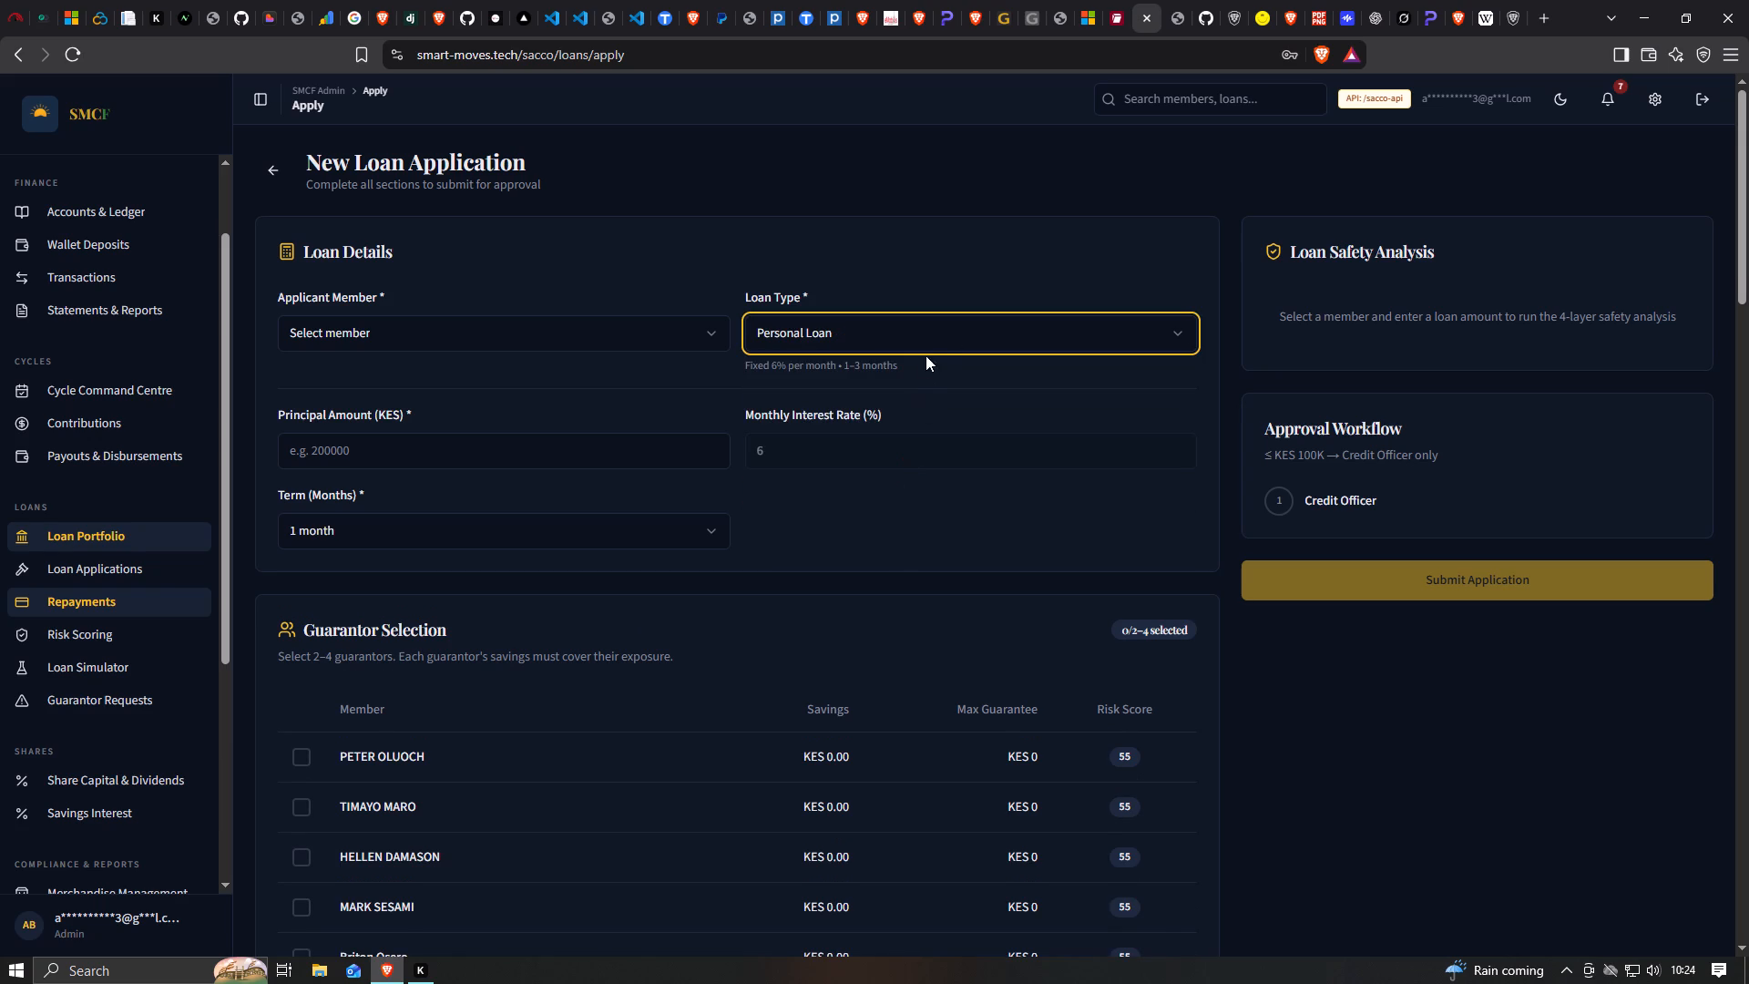
pyautogui.click(938, 347)
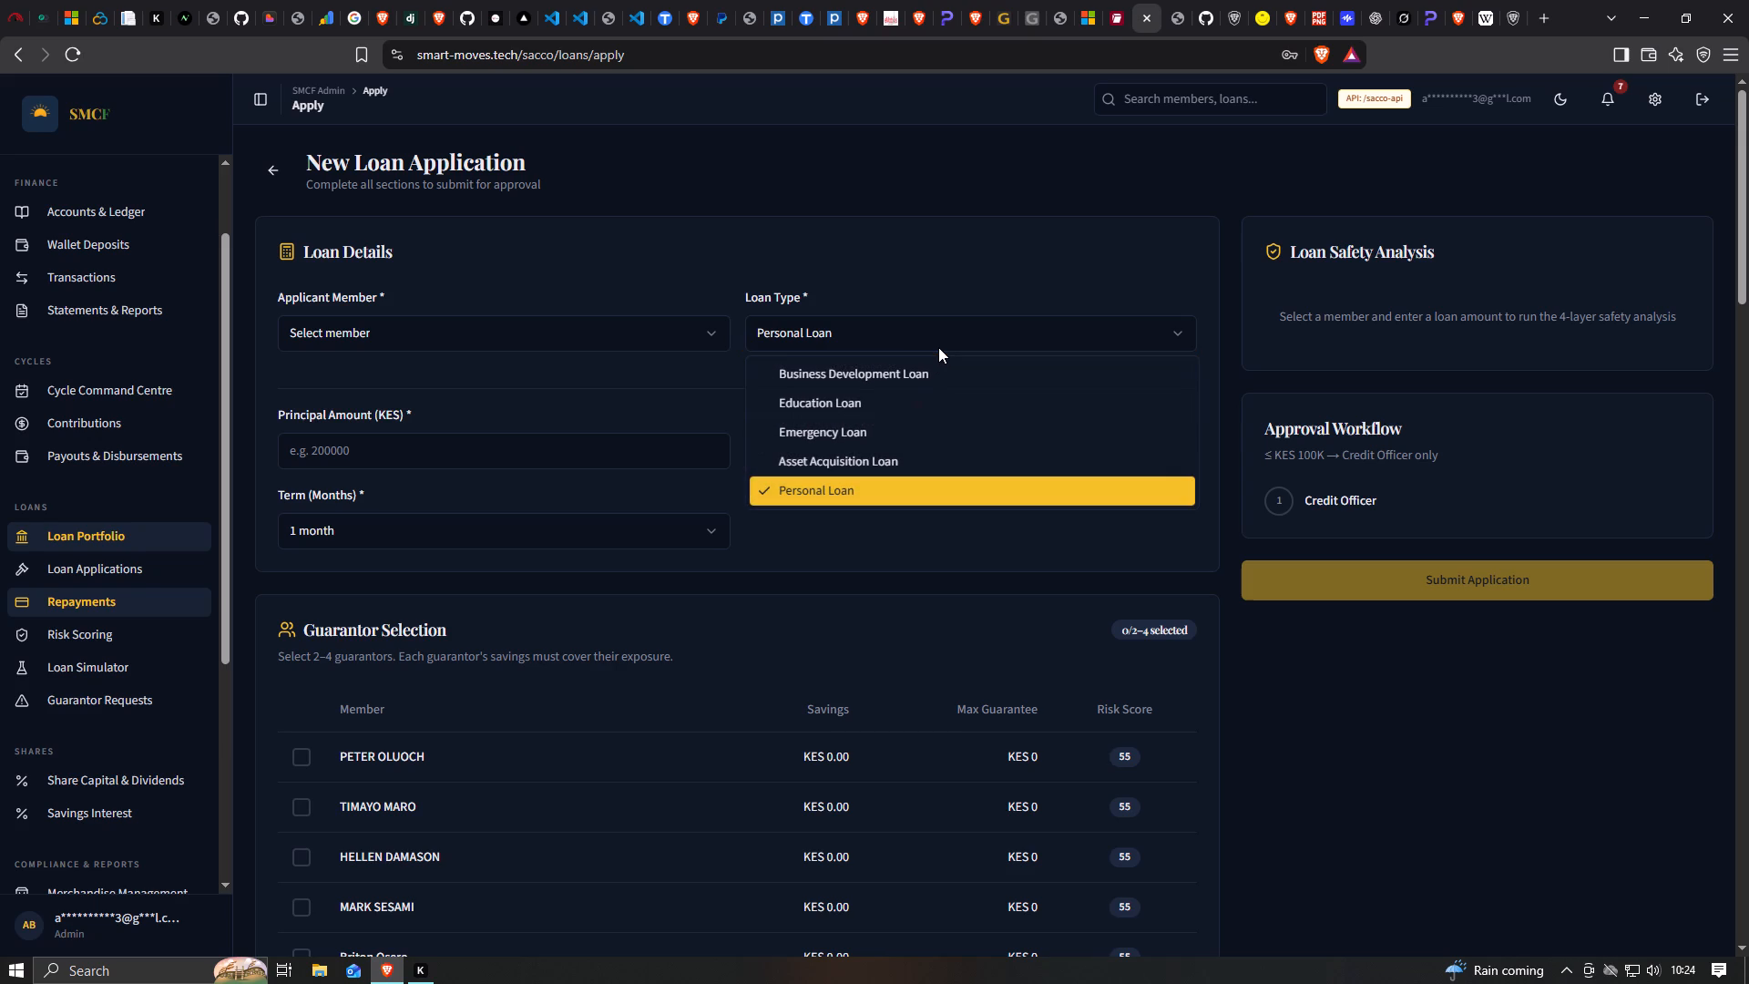
pyautogui.click(913, 384)
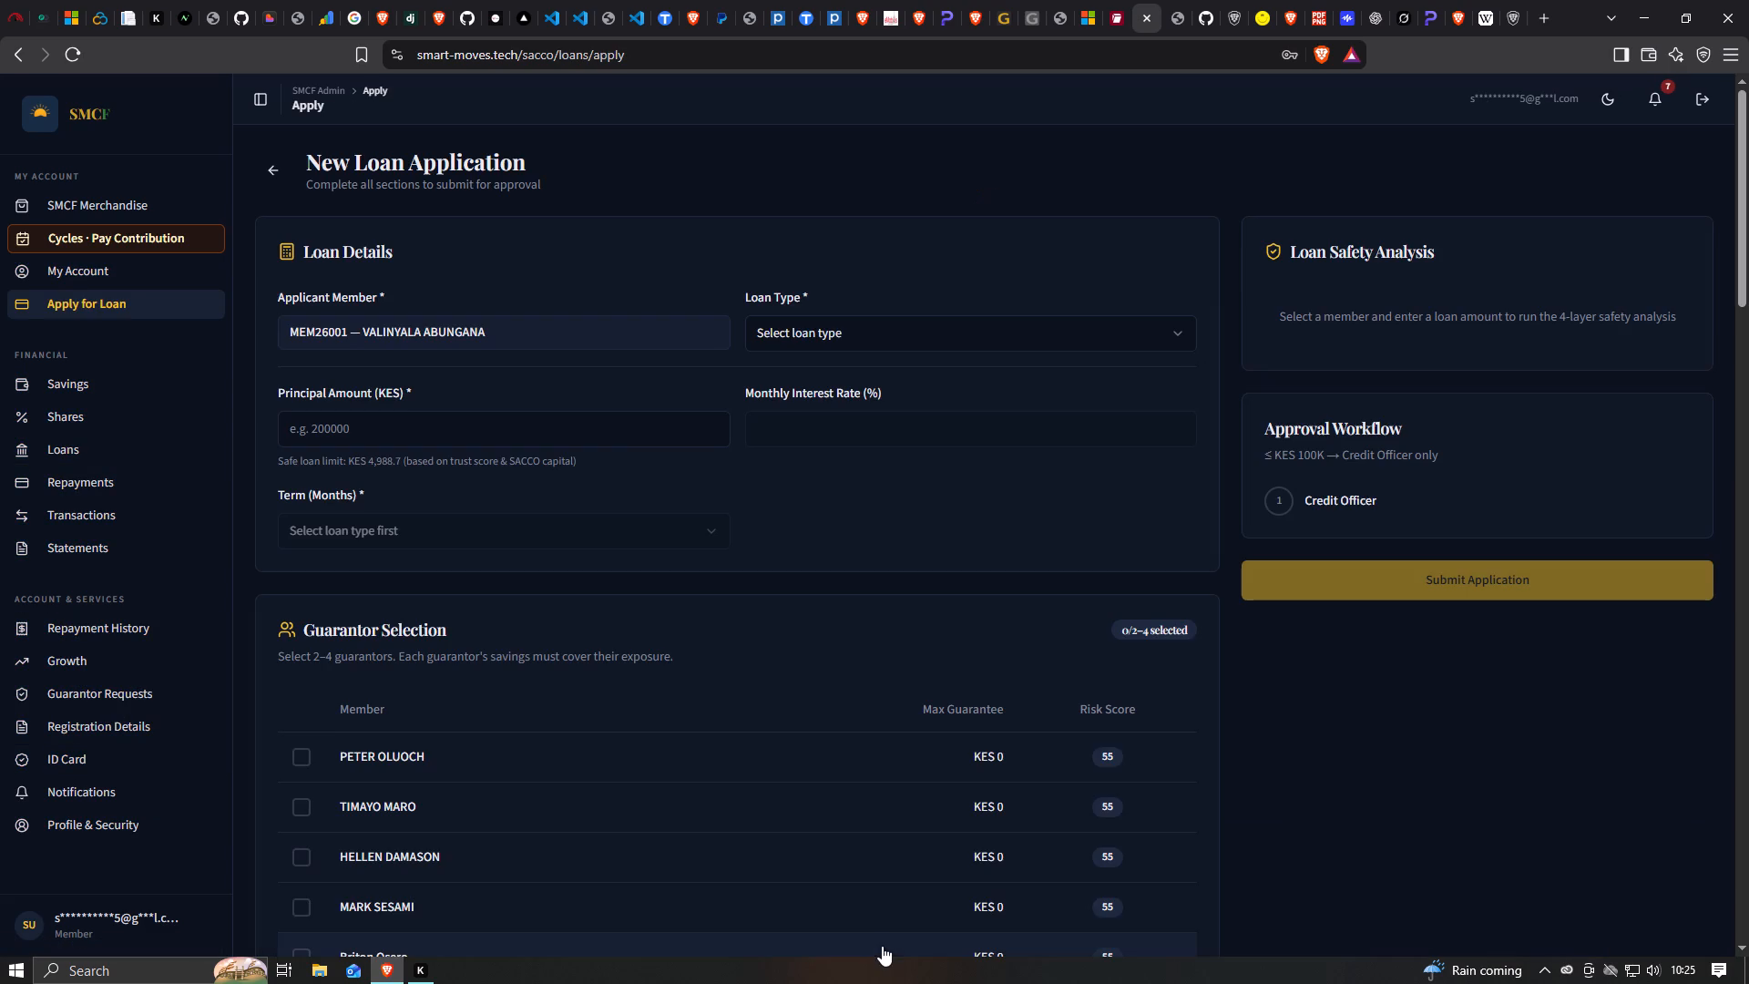
# Examine the guarantor list in the member's loan application, checking each candidate's maximum guarantee and risk score.
pyautogui.scroll(-4, 947, 760)
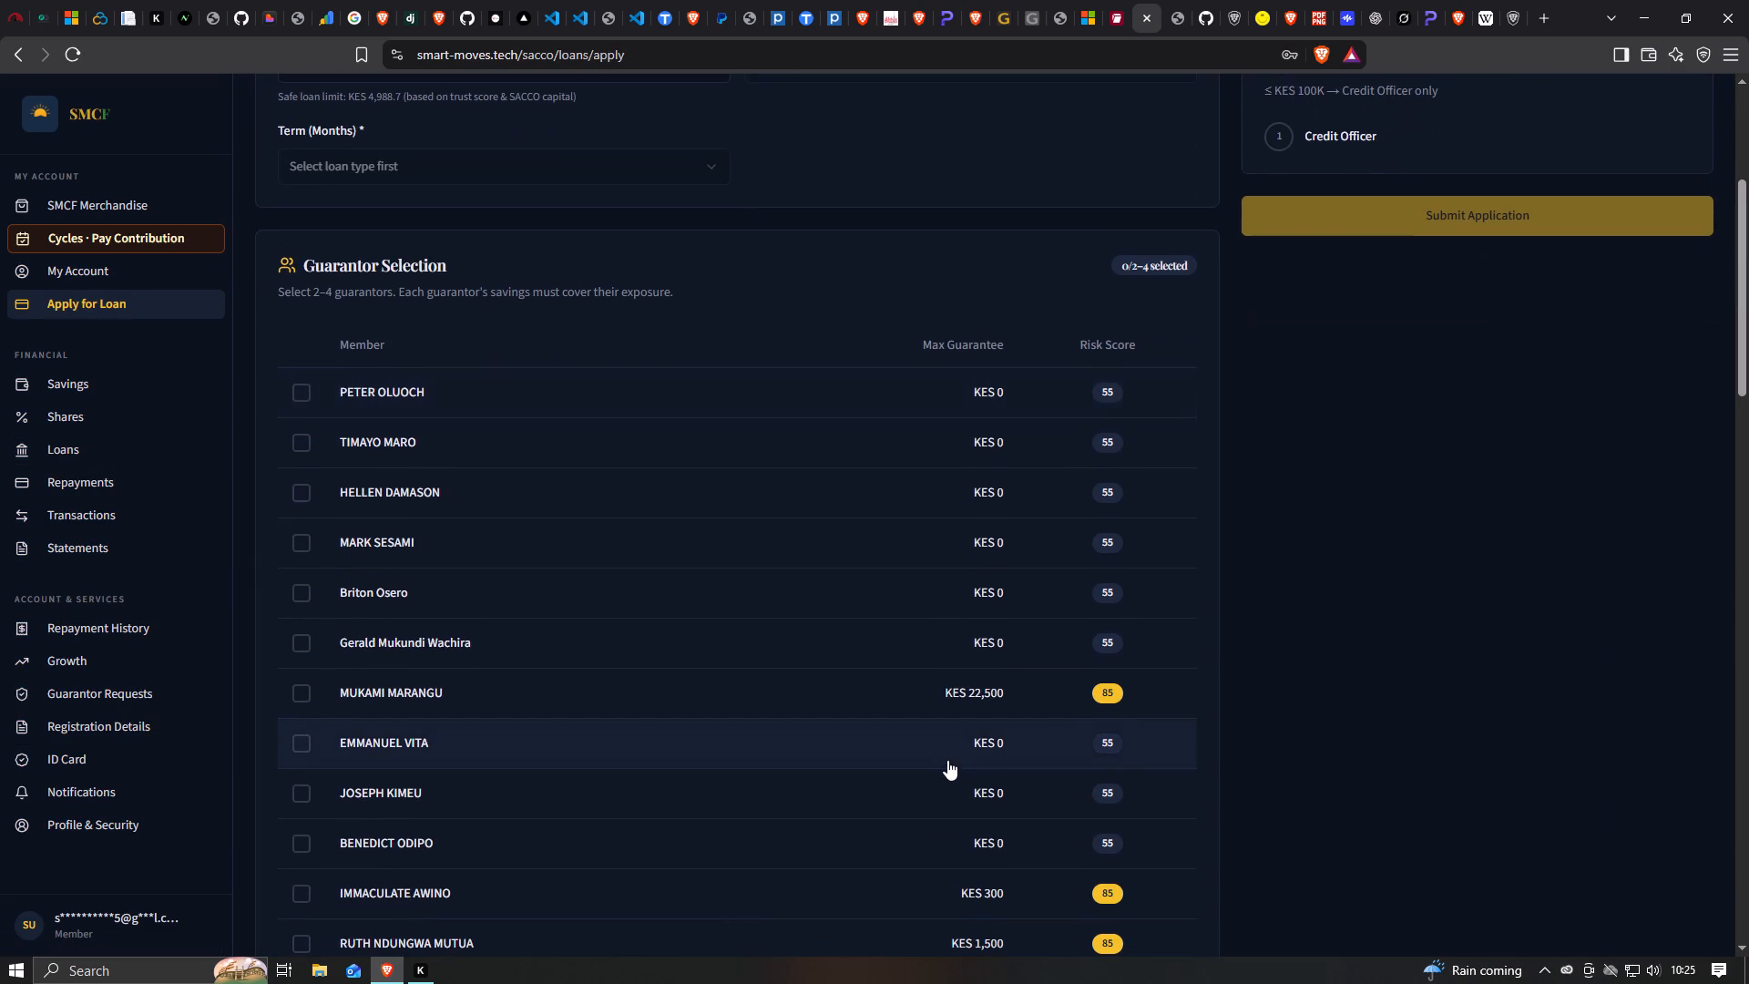
pyautogui.scroll(-5, 947, 760)
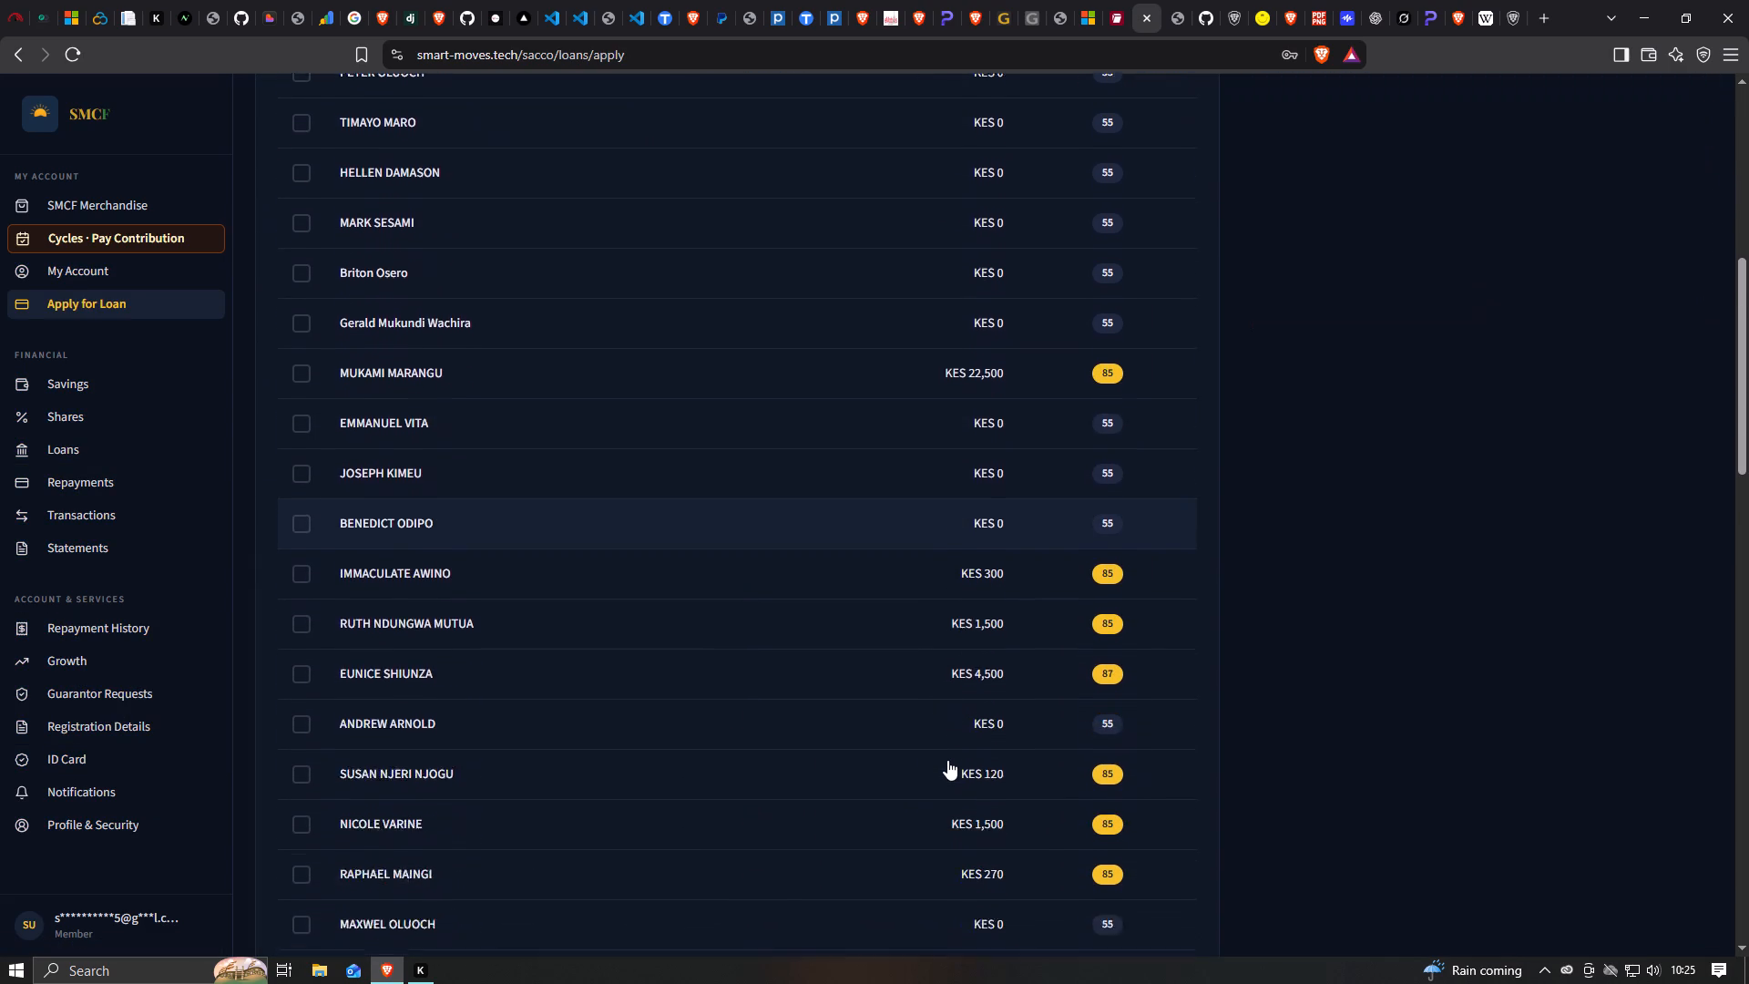
pyautogui.scroll(-4, 947, 760)
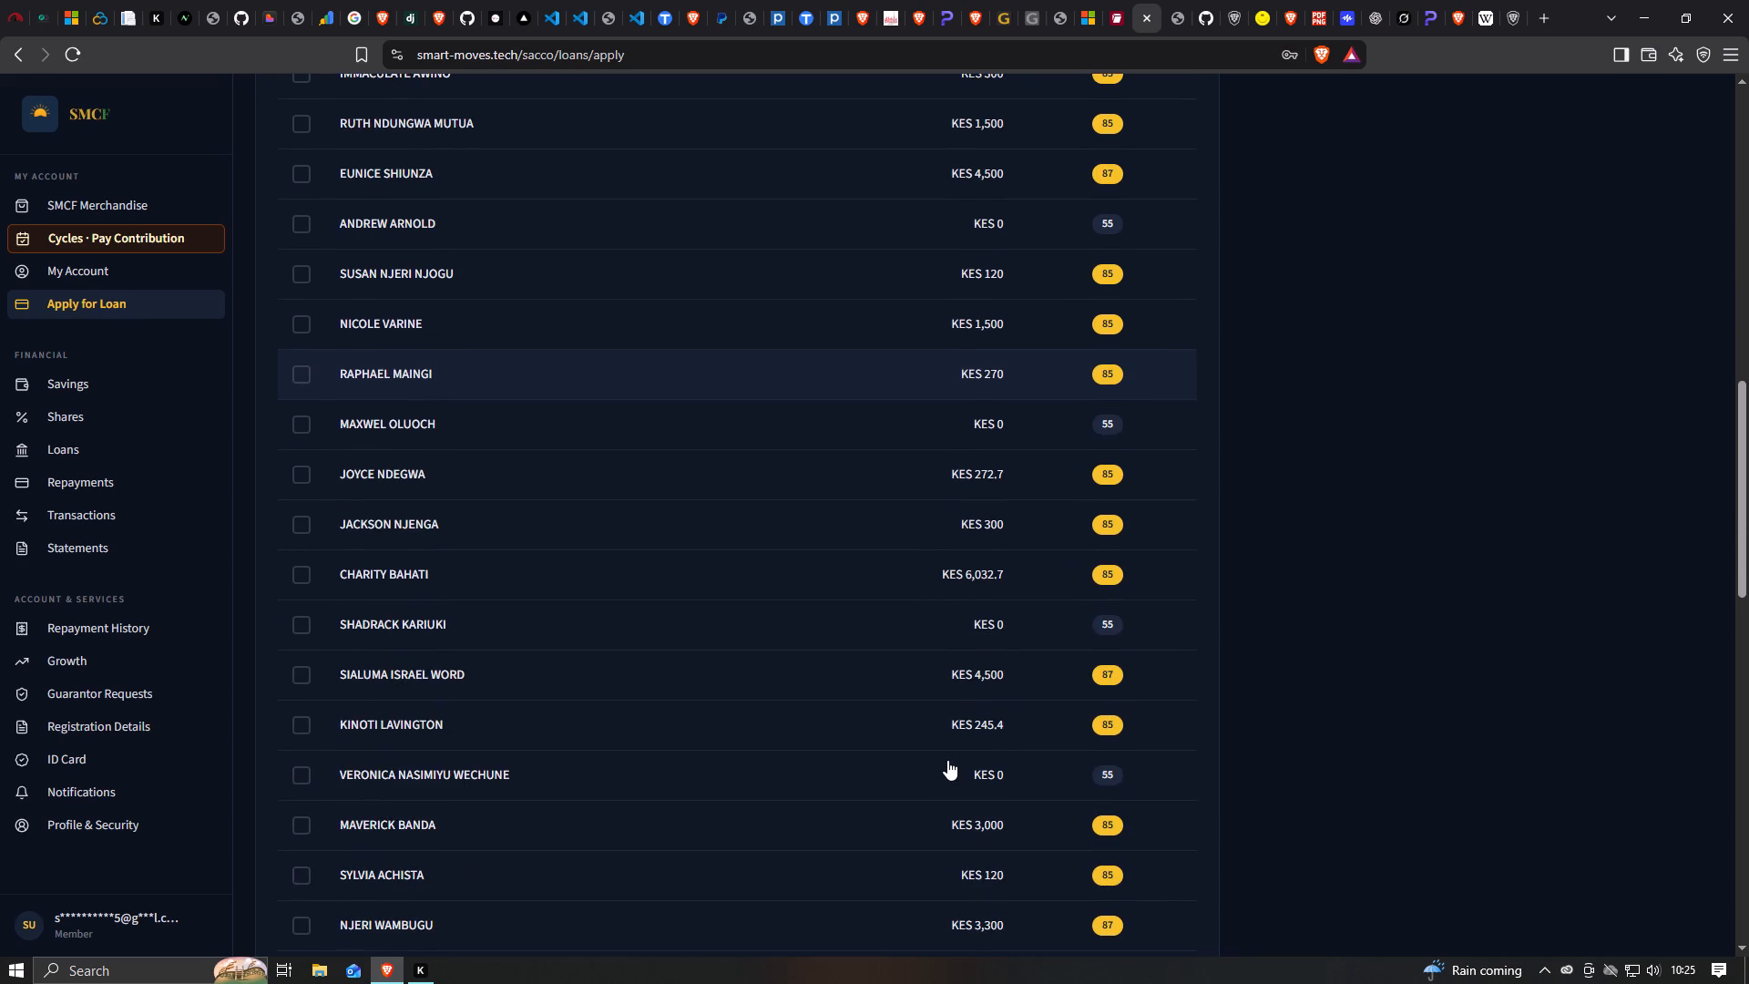
pyautogui.scroll(-3, 947, 760)
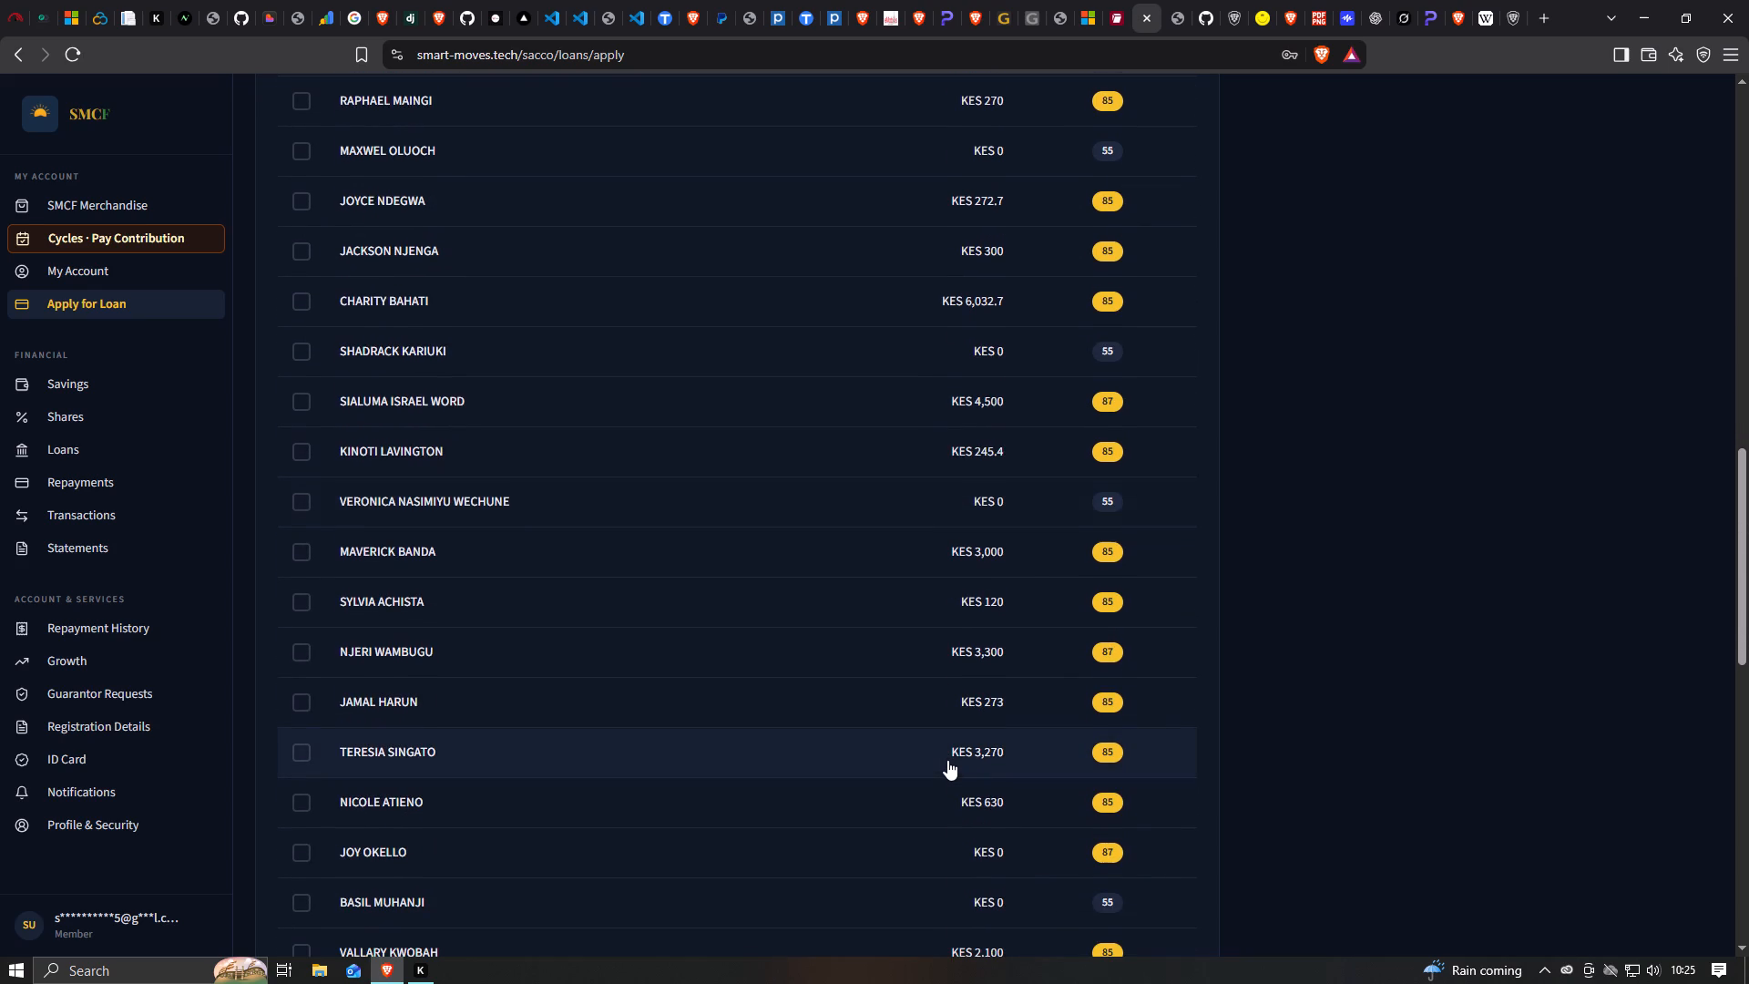
pyautogui.scroll(9, 947, 760)
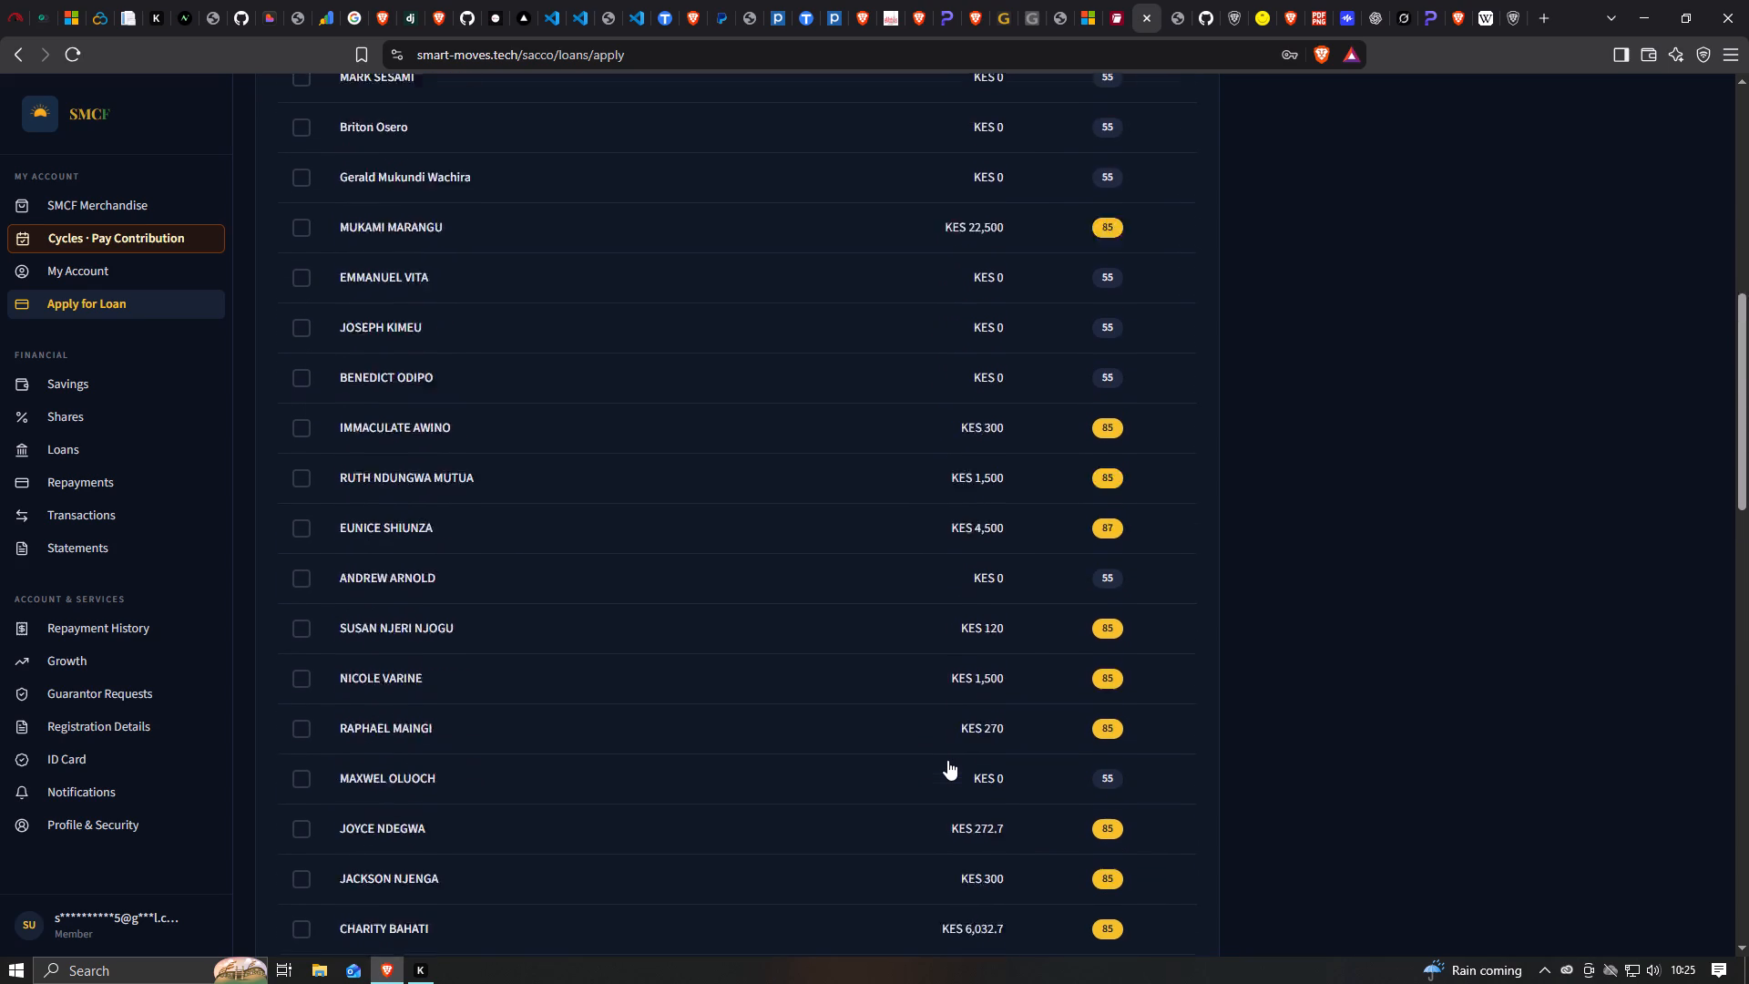
pyautogui.scroll(2, 947, 760)
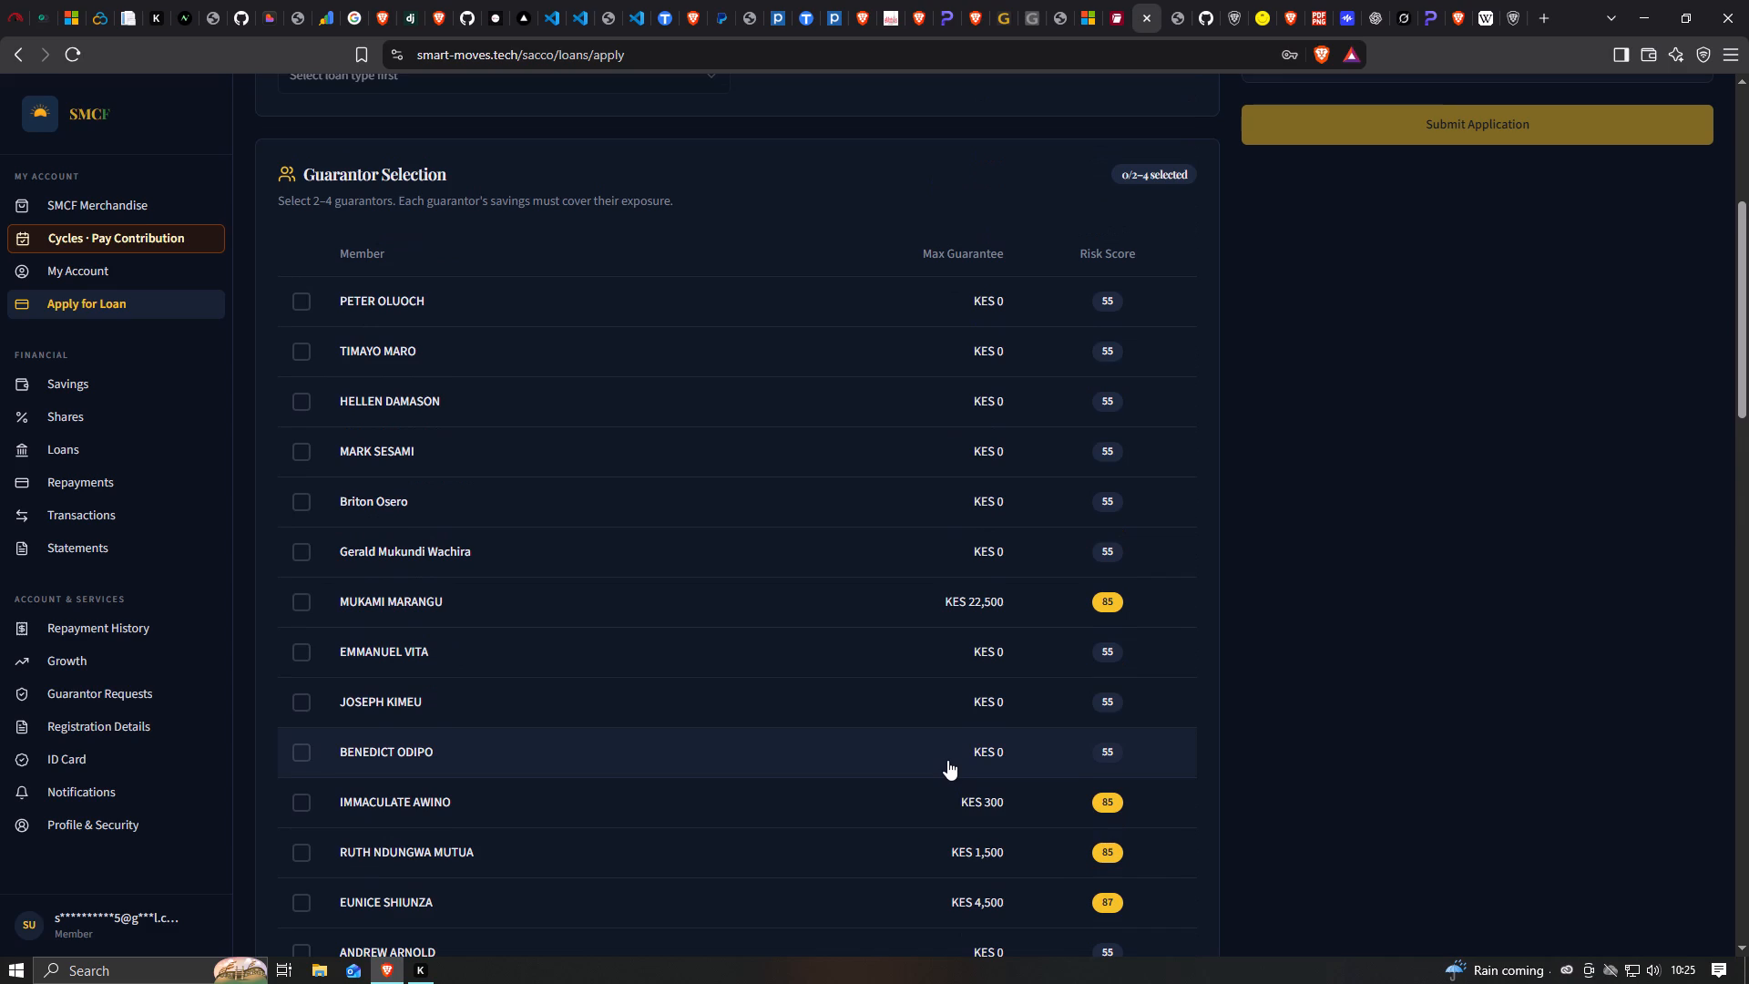
pyautogui.scroll(-4, 947, 760)
pyautogui.scroll(1, 947, 760)
pyautogui.scroll(-3, 947, 760)
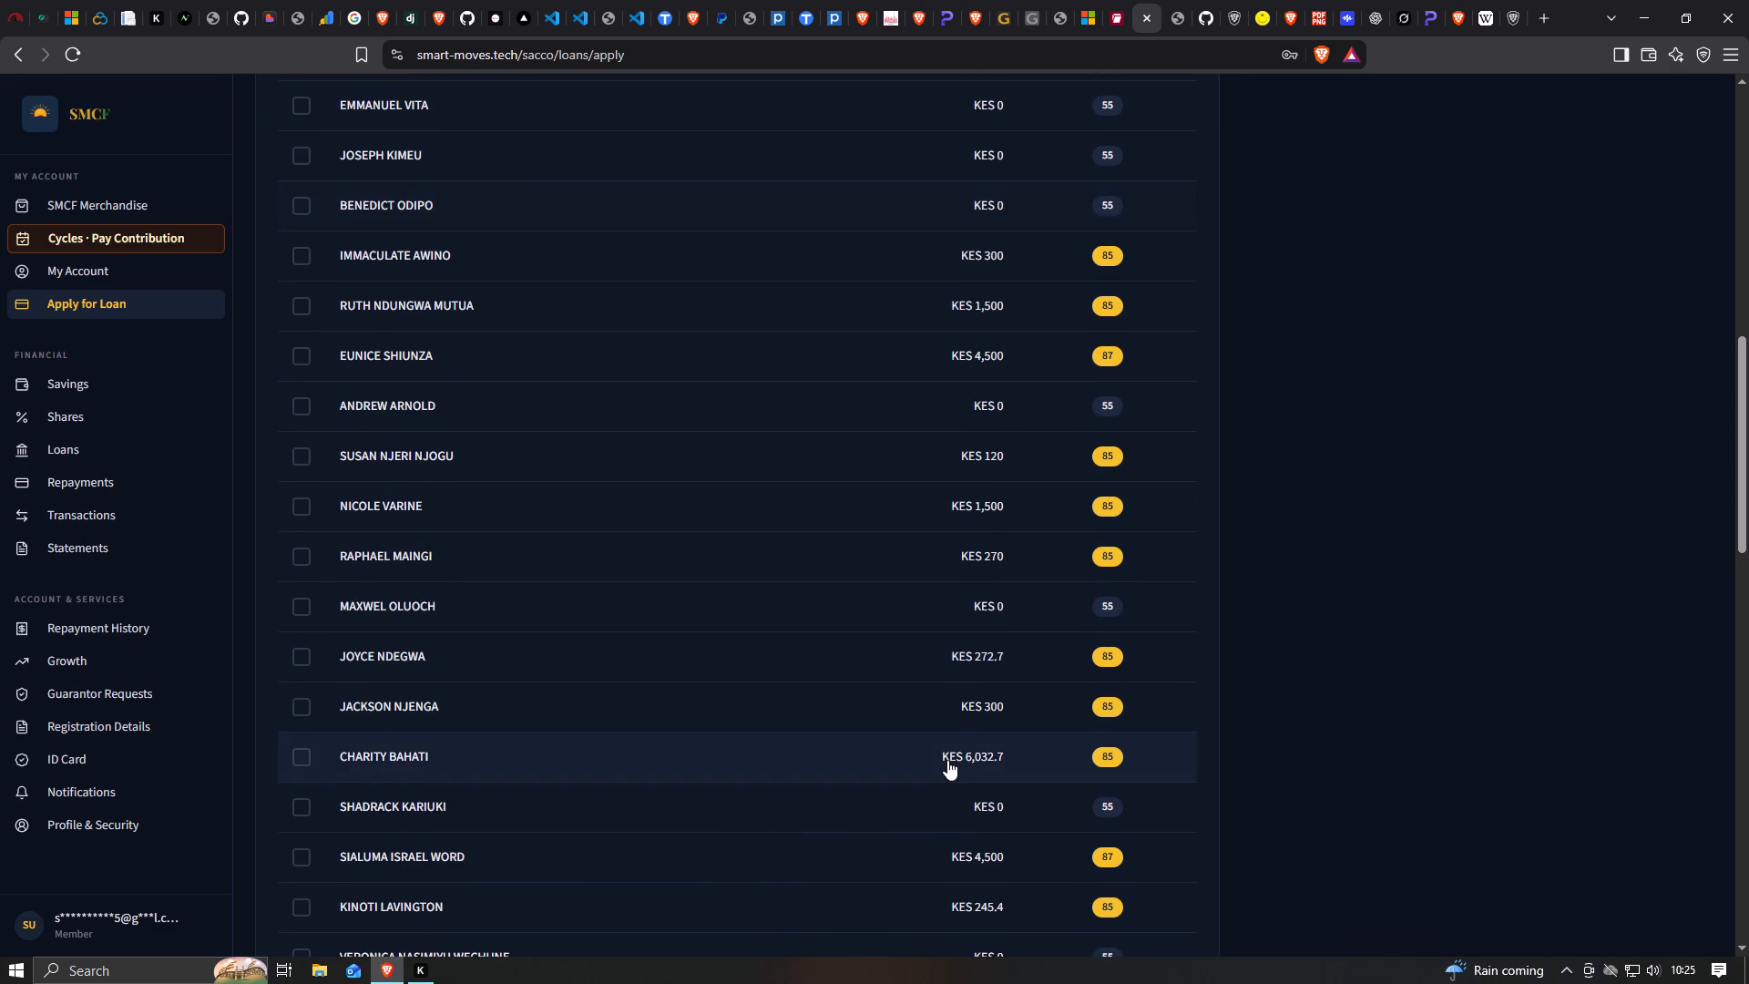
pyautogui.scroll(-2, 947, 760)
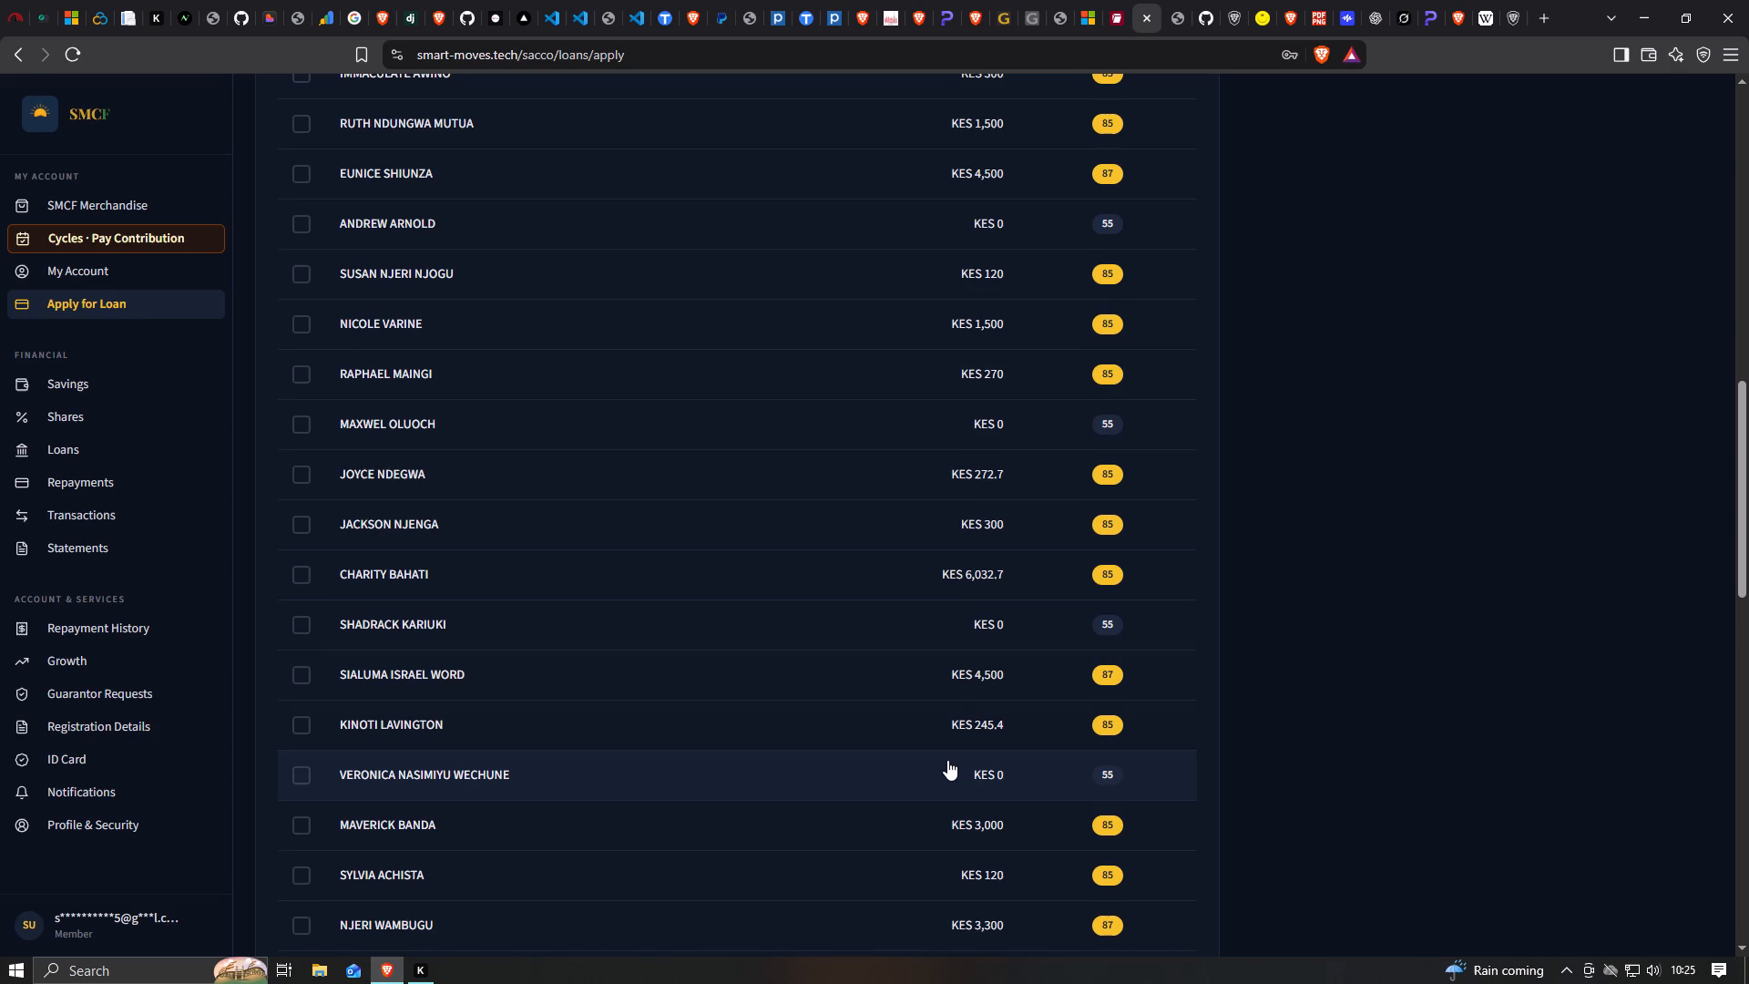
pyautogui.scroll(-5, 947, 760)
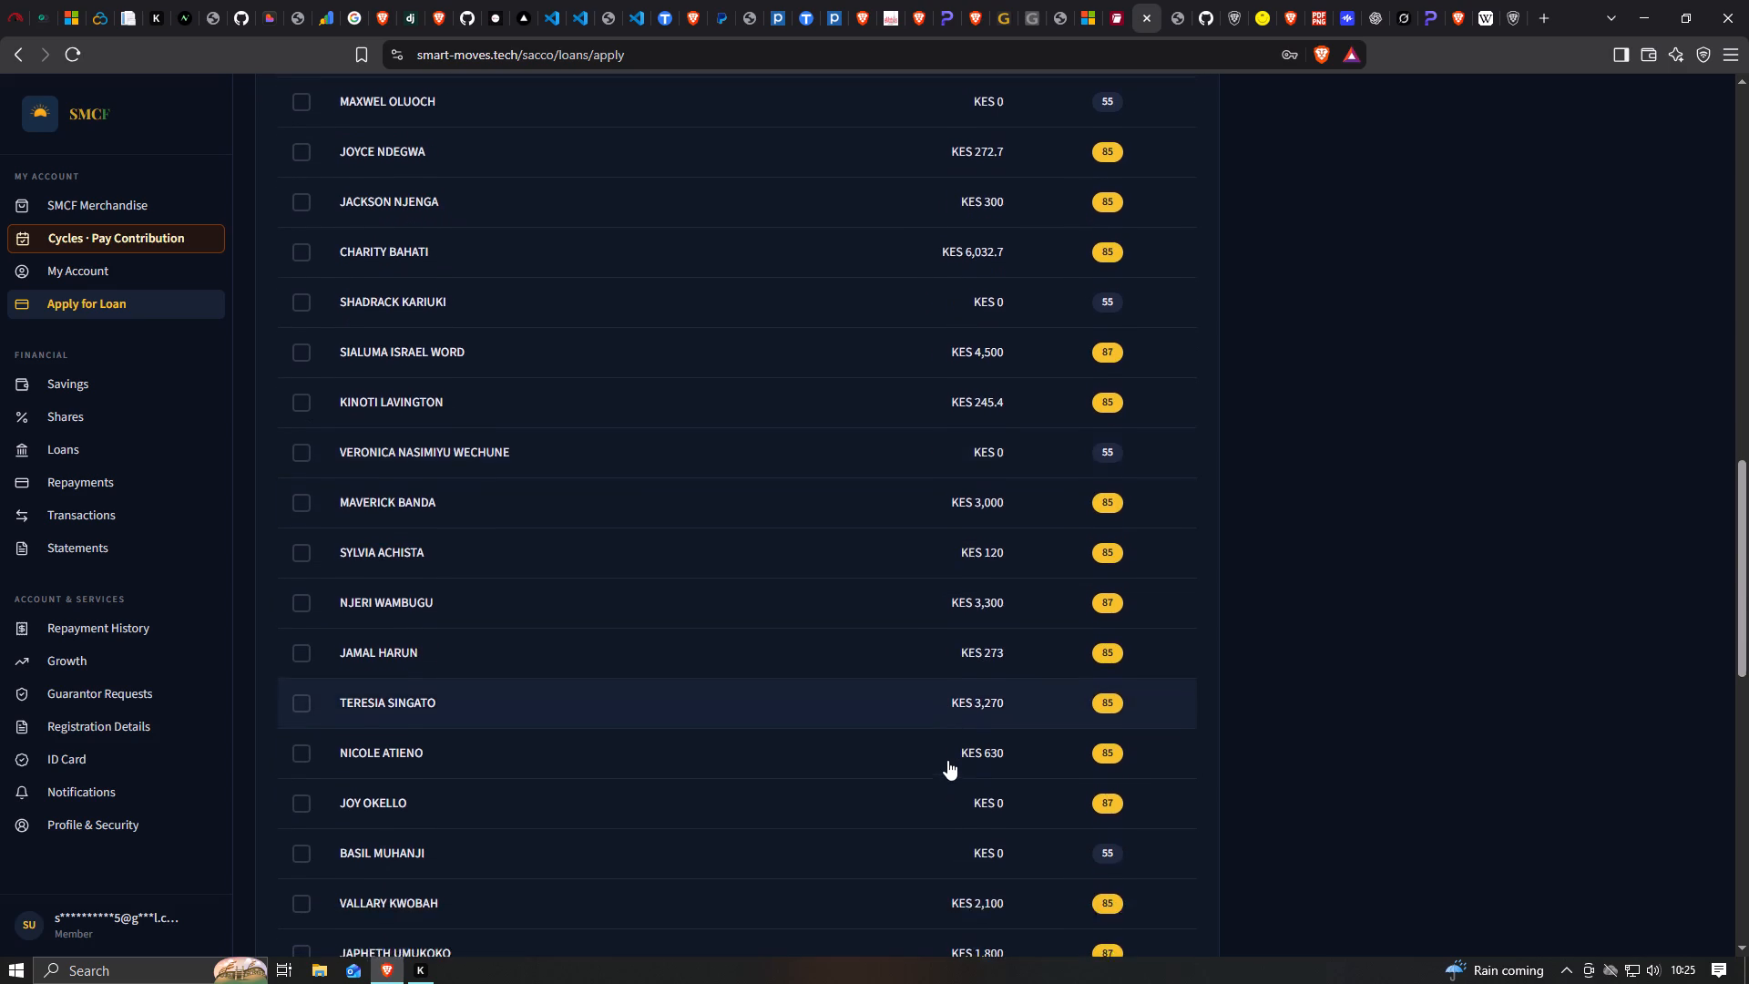
pyautogui.scroll(-17, 947, 760)
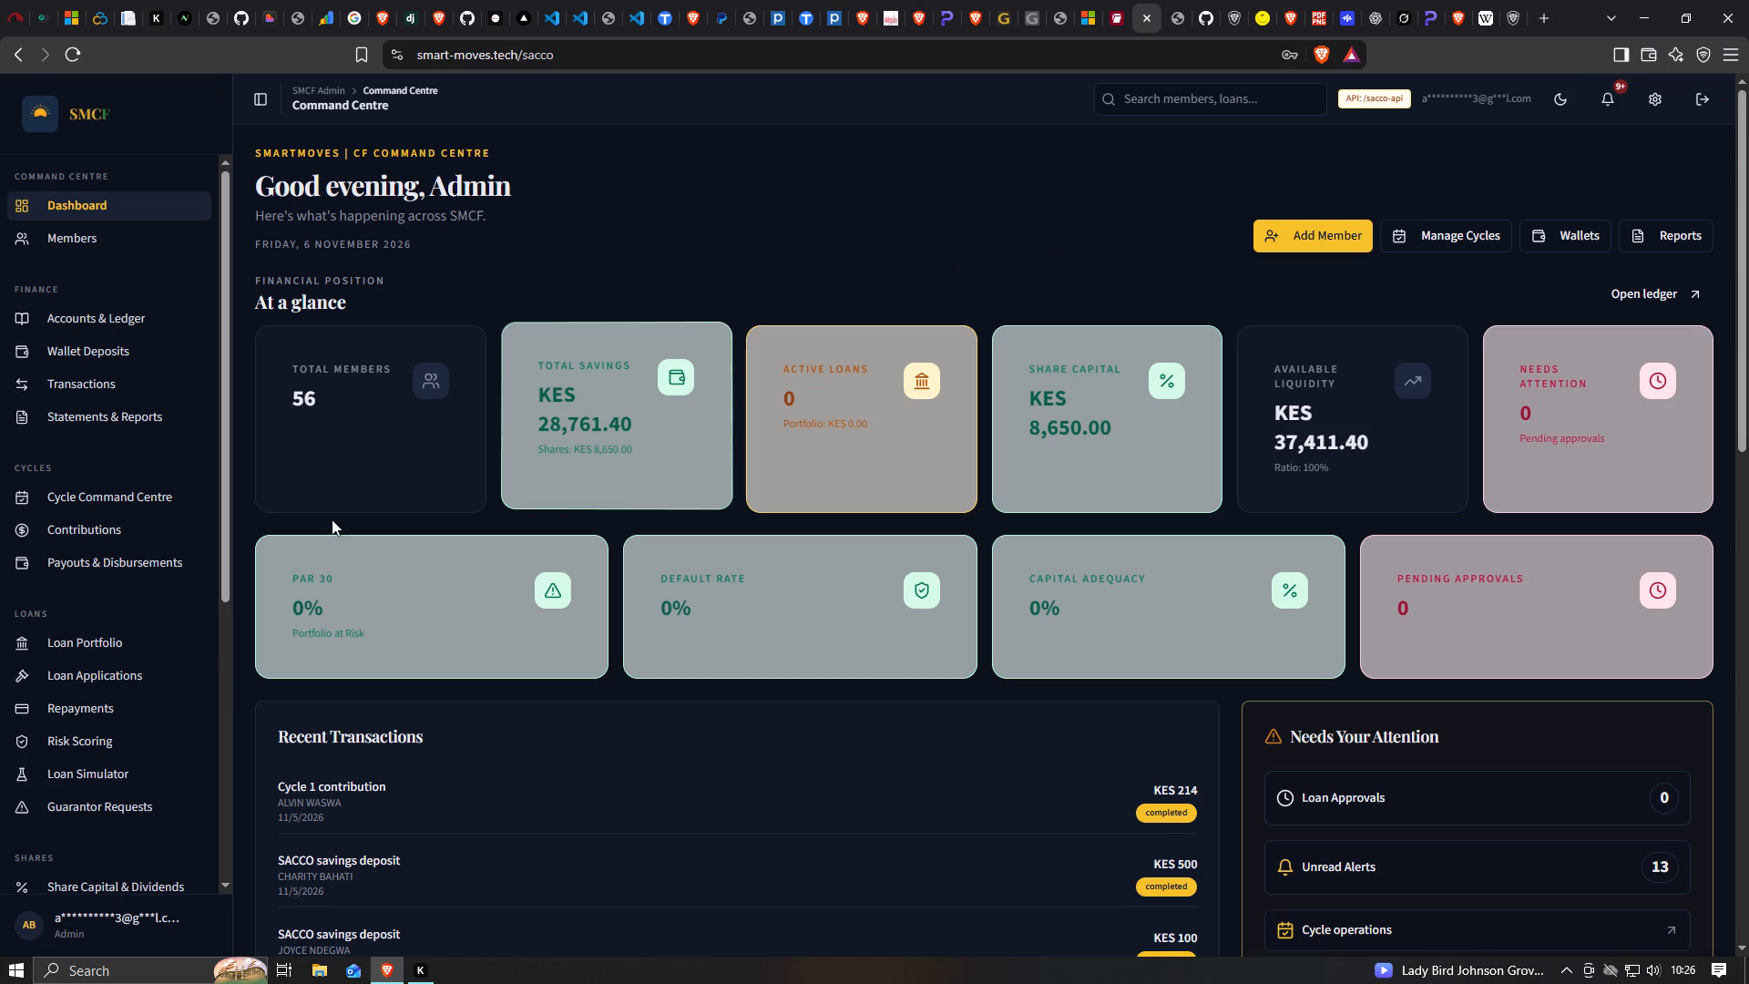
# Open the Audit & Activity page to check the user activity and sessions log and the KYC figures.
pyautogui.scroll(-7, 101, 815)
pyautogui.click(124, 813)
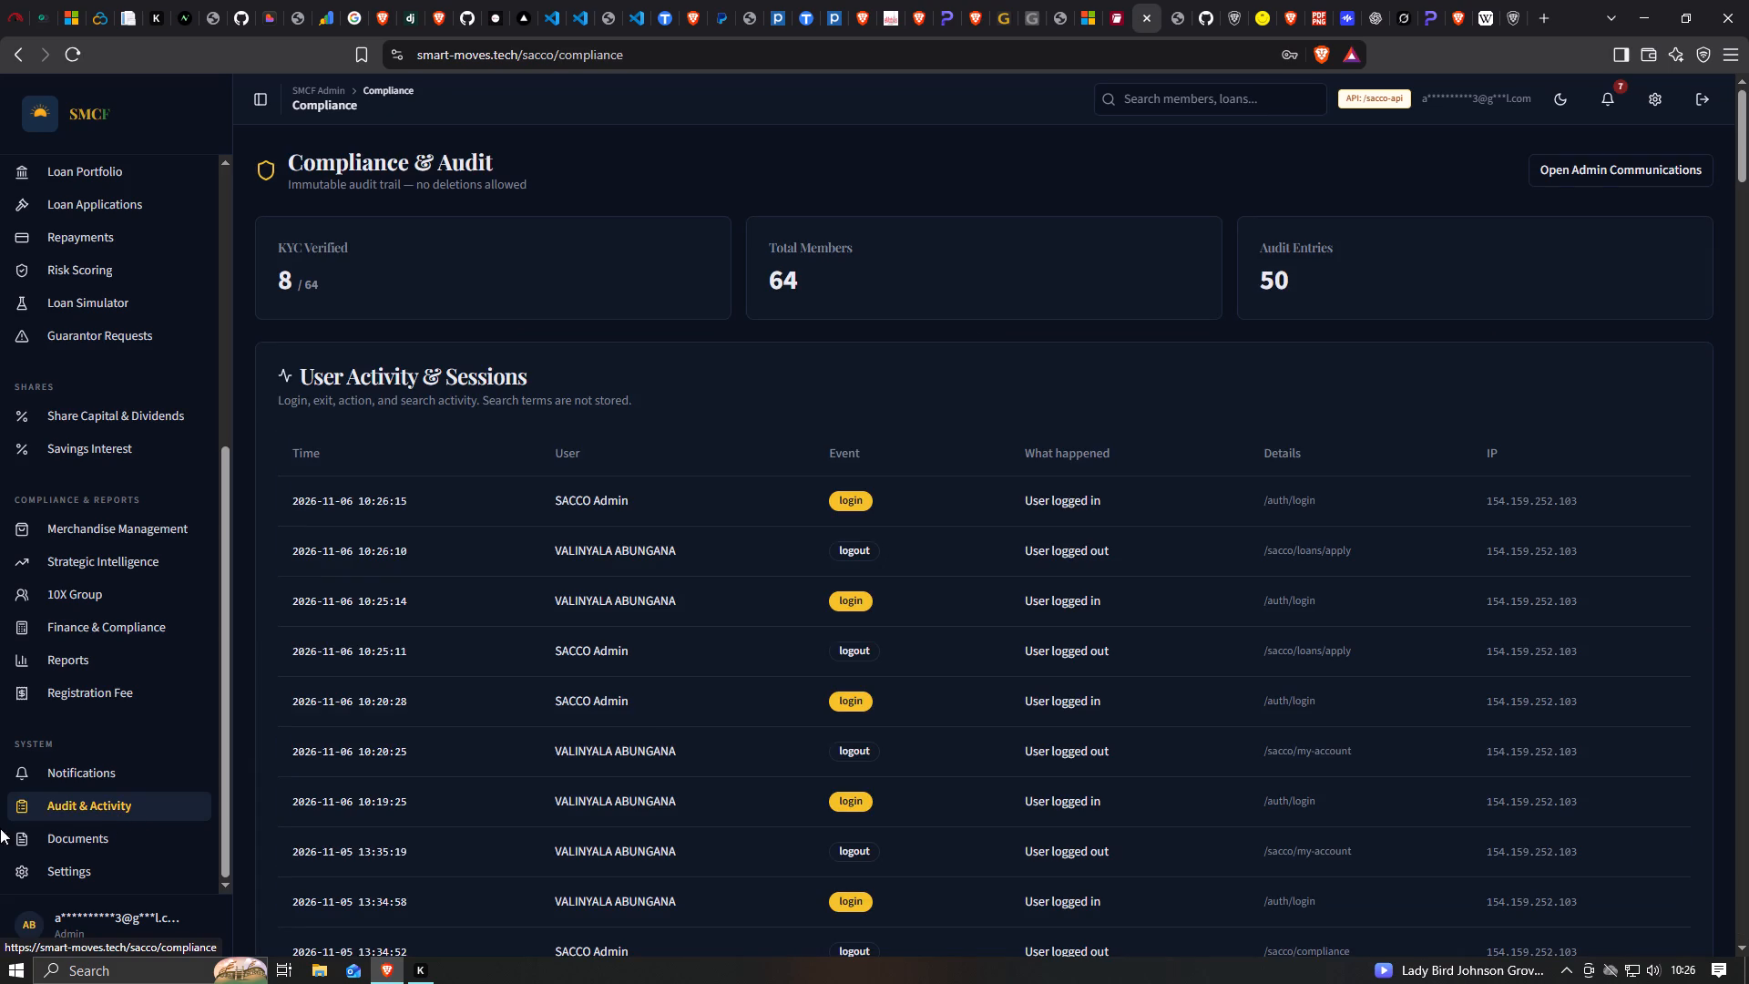
# Open the Members page and verify KYC for the three lowest members in the list still awaiting verification.
pyautogui.scroll(15, 100, 725)
pyautogui.click(99, 231)
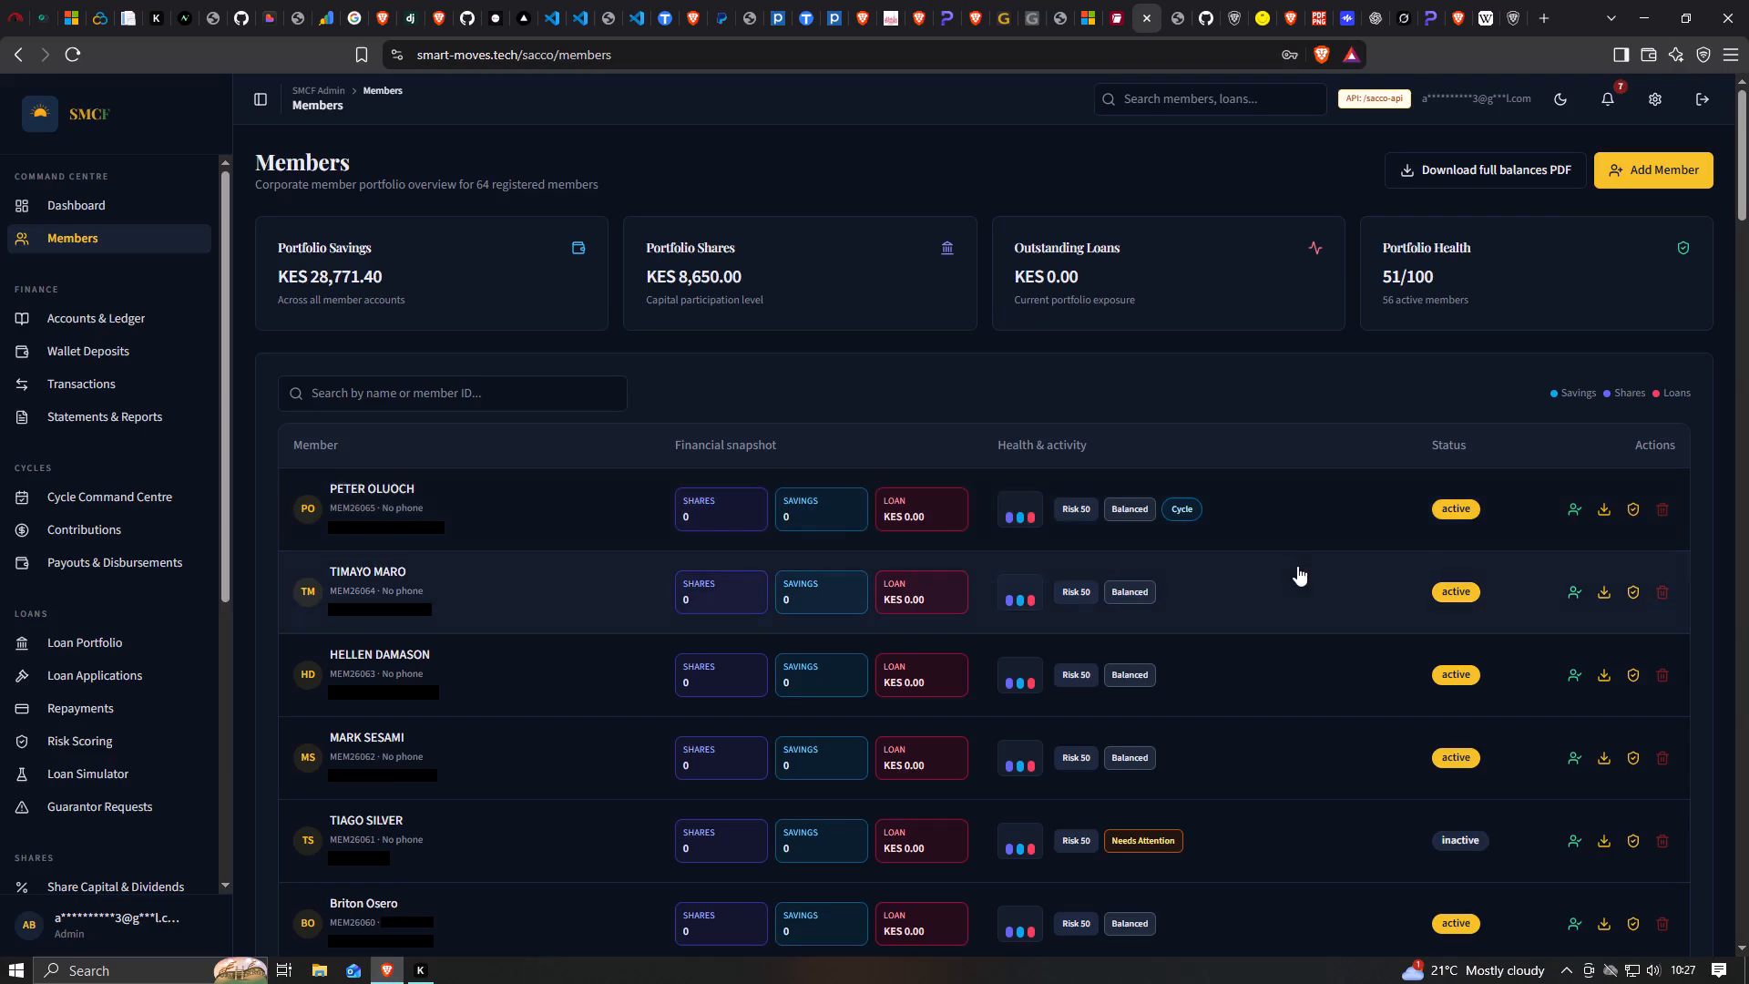
pyautogui.scroll(-7, 623, 590)
pyautogui.scroll(-2, 725, 645)
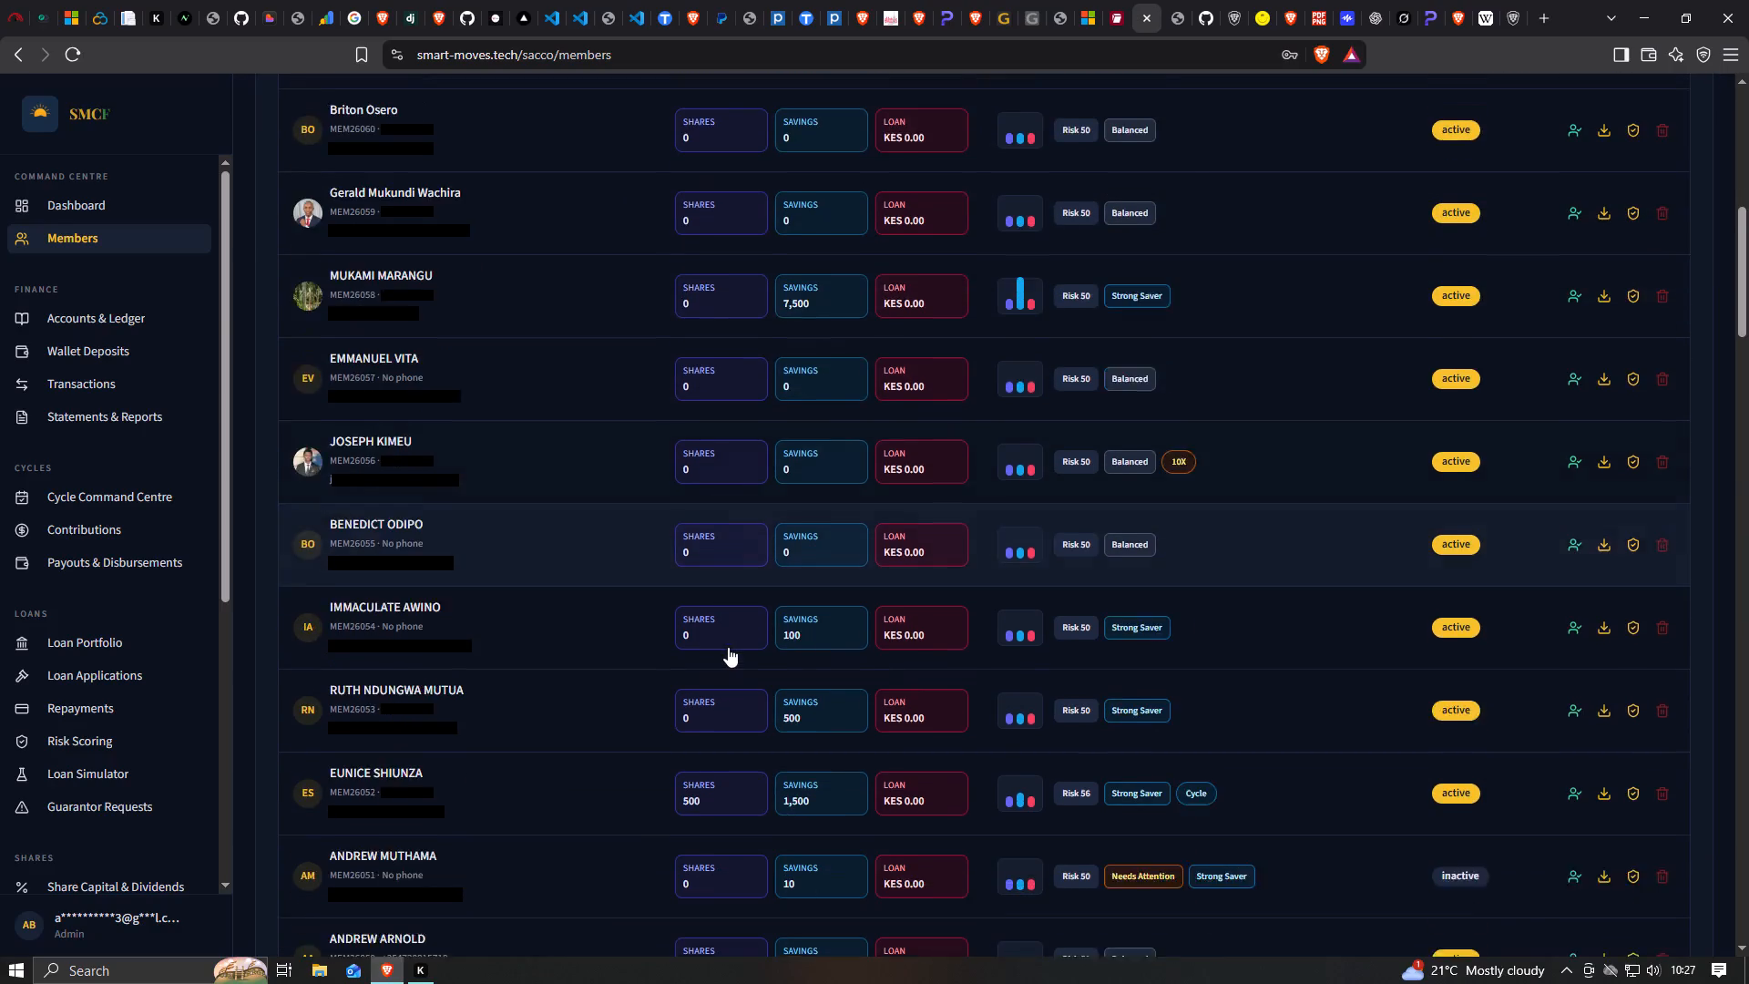
pyautogui.scroll(-10, 728, 647)
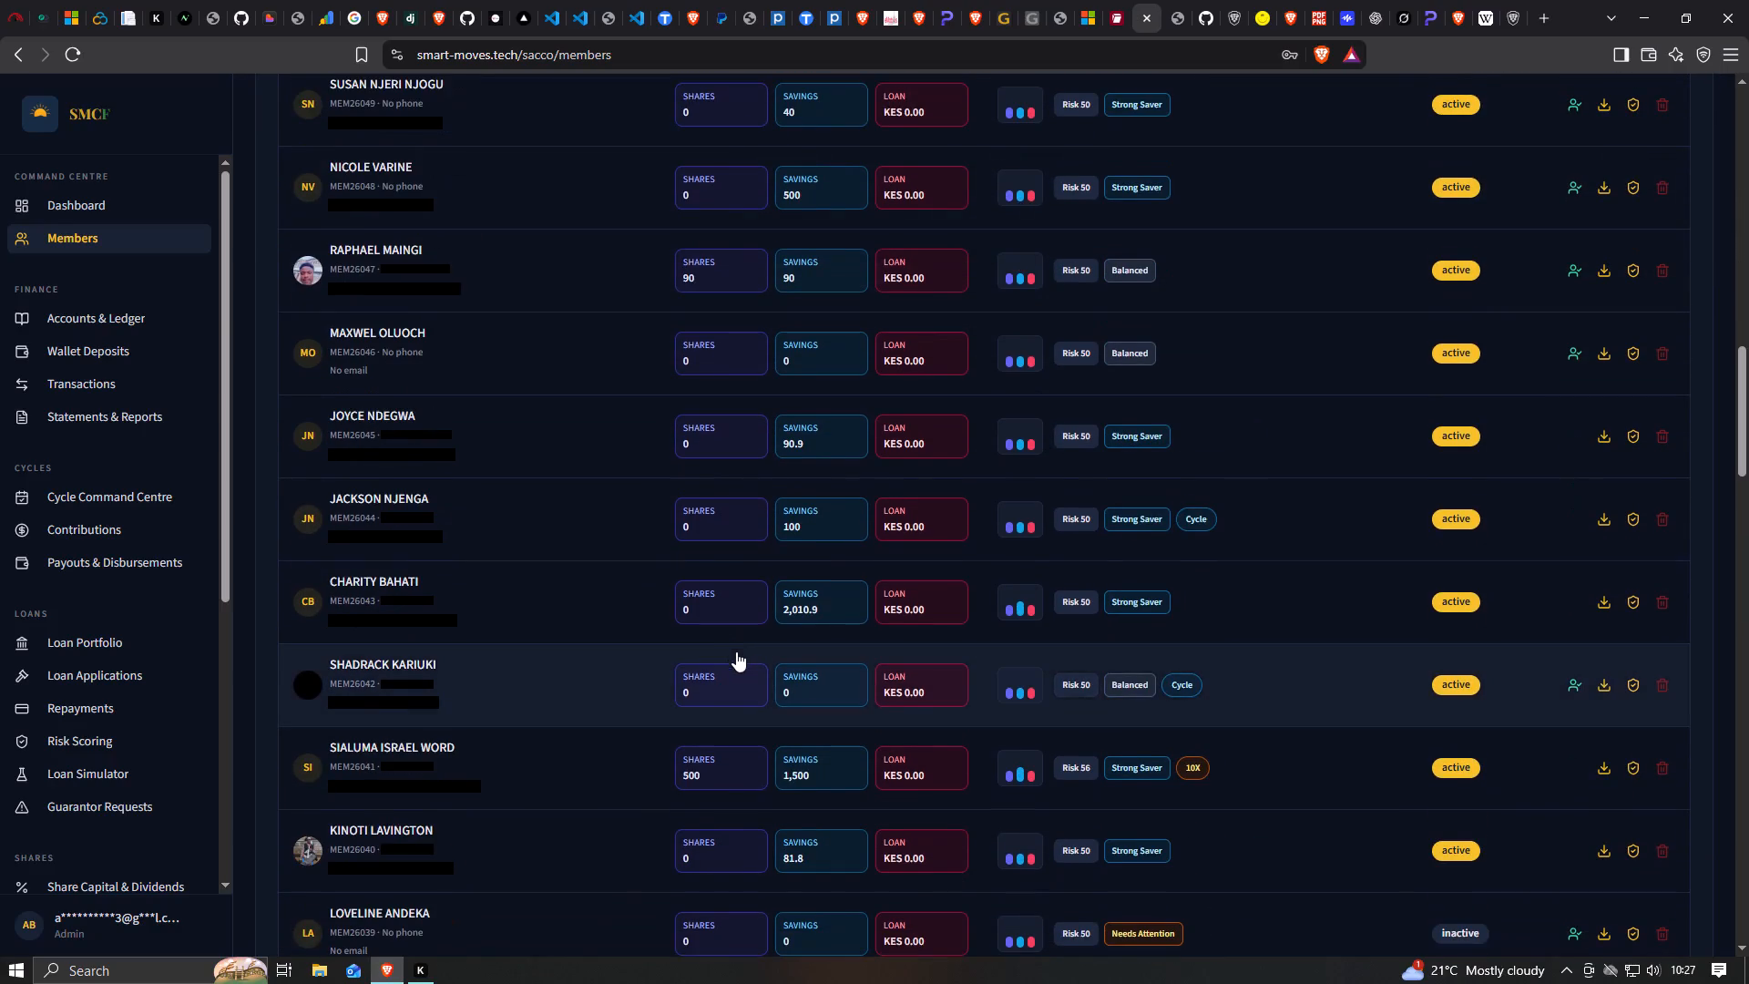
pyautogui.scroll(1, 718, 666)
pyautogui.scroll(-11, 720, 674)
pyautogui.scroll(1, 729, 736)
pyautogui.scroll(-9, 729, 736)
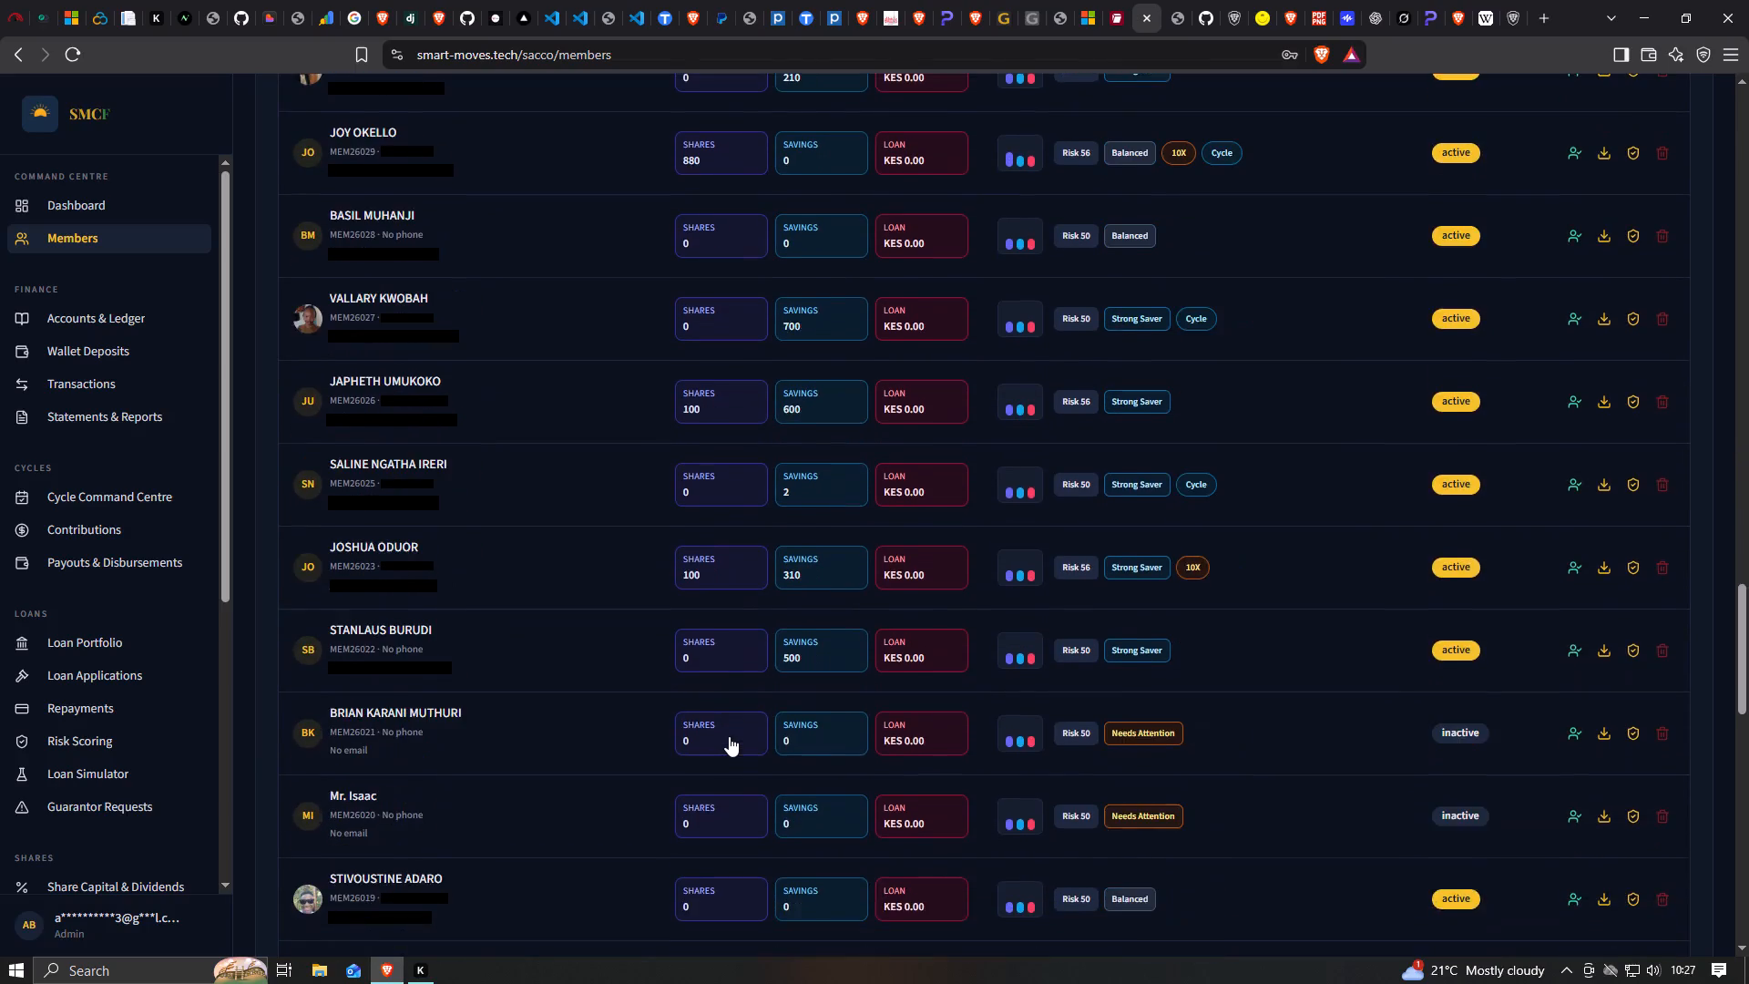
pyautogui.scroll(-18, 729, 736)
pyautogui.scroll(1, 729, 736)
pyautogui.scroll(-5, 729, 736)
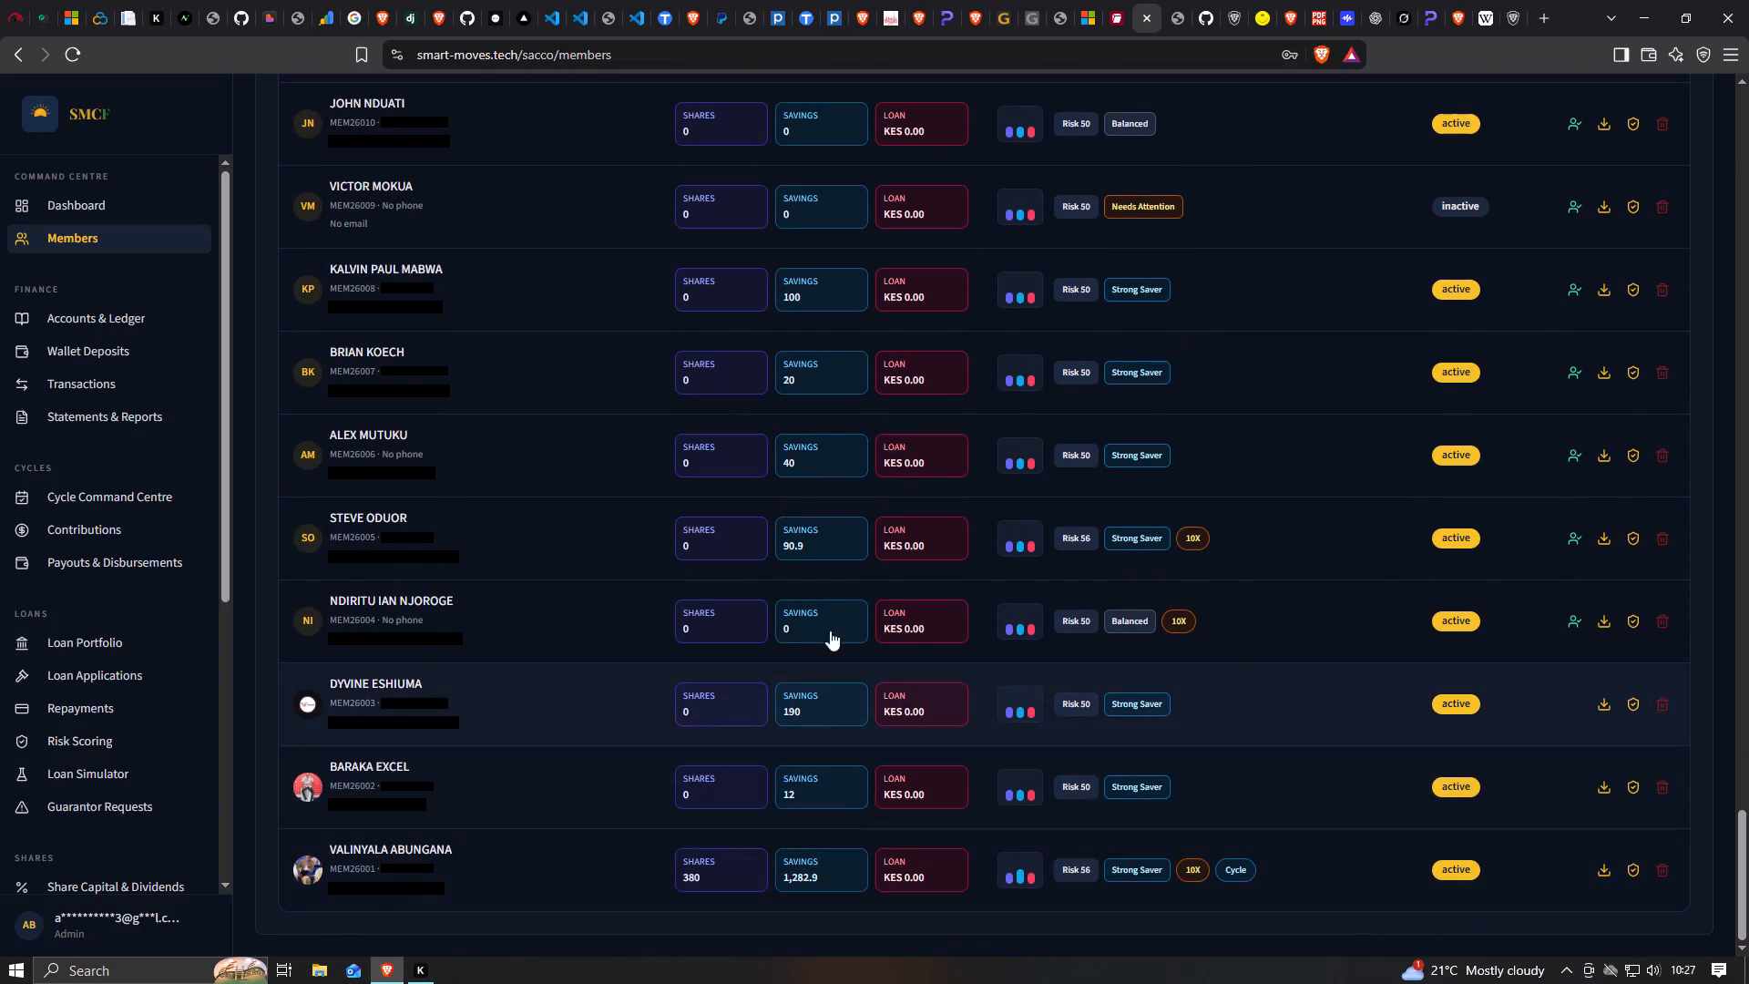
pyautogui.click(1573, 629)
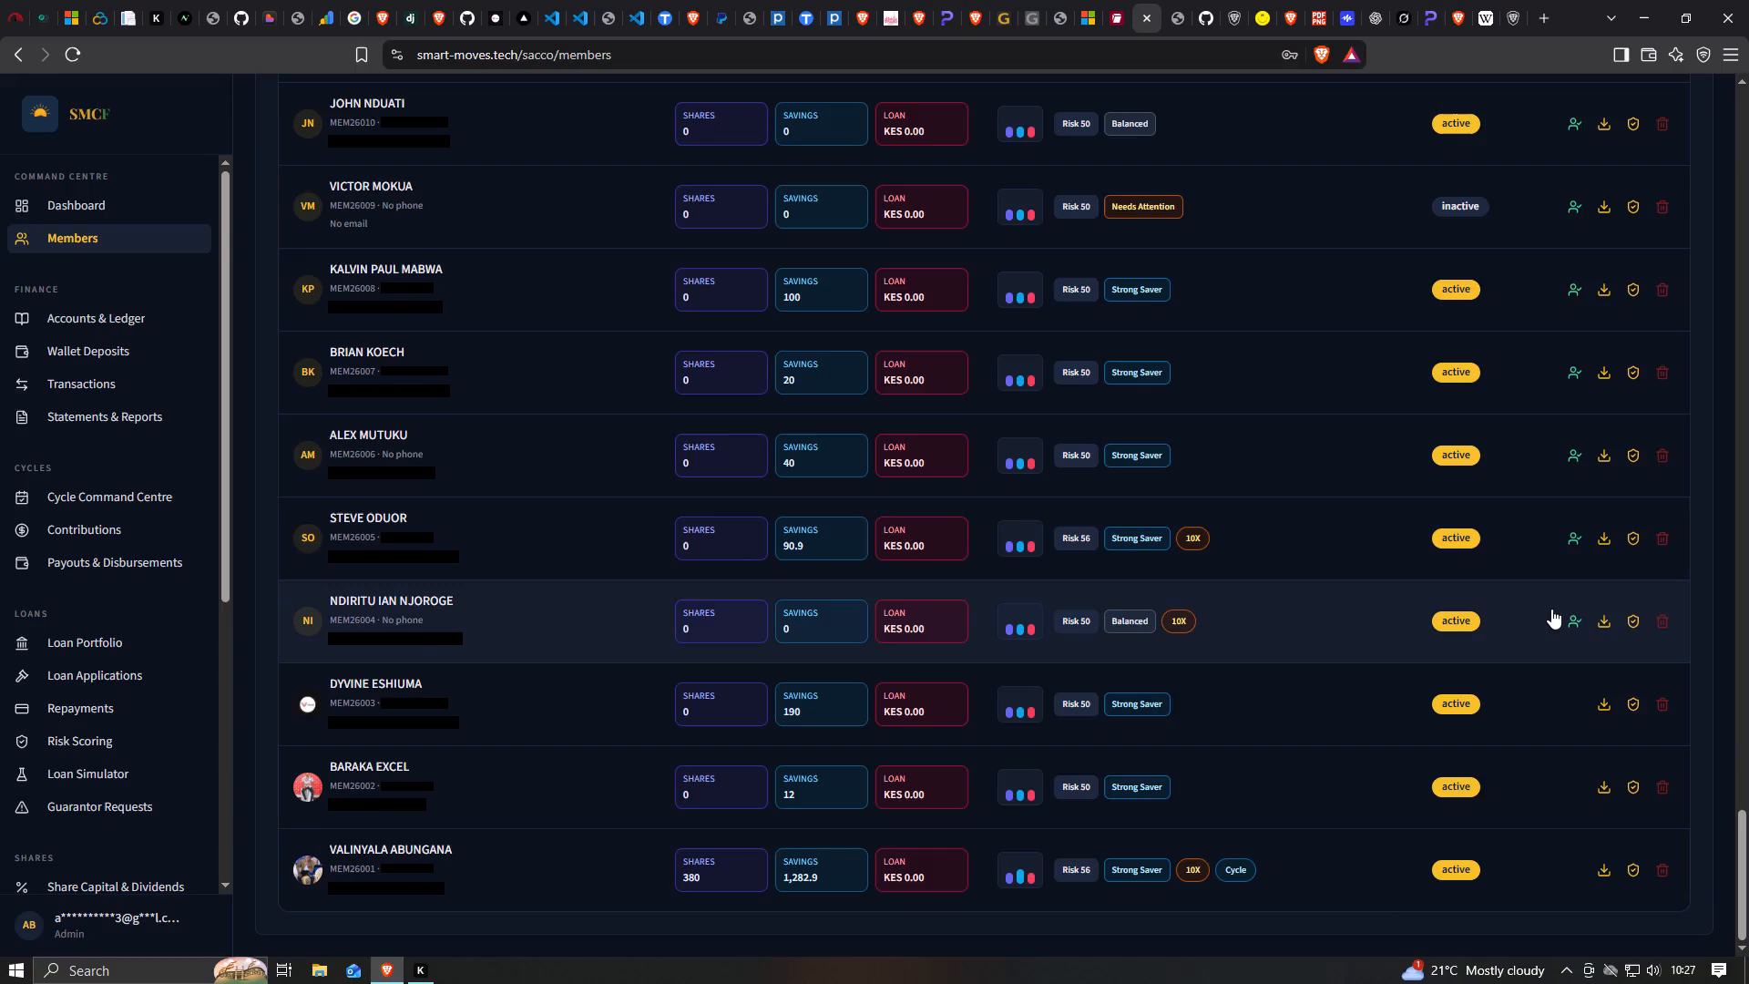
pyautogui.click(1573, 545)
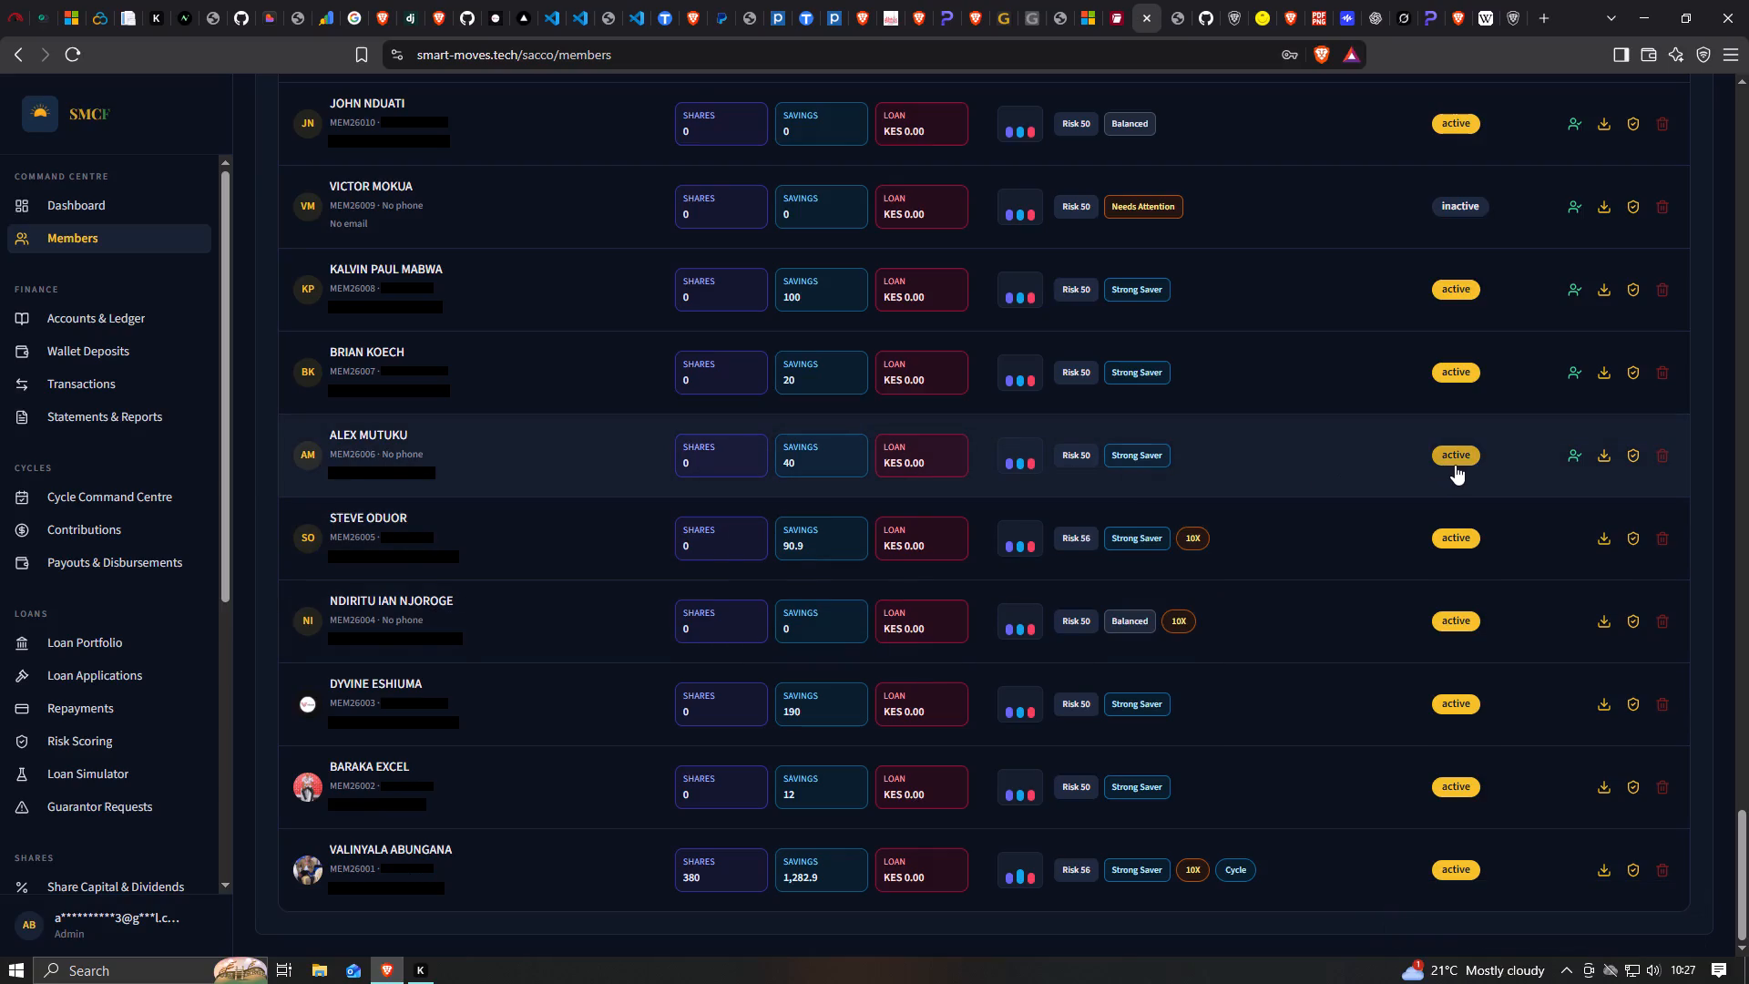
pyautogui.click(1576, 454)
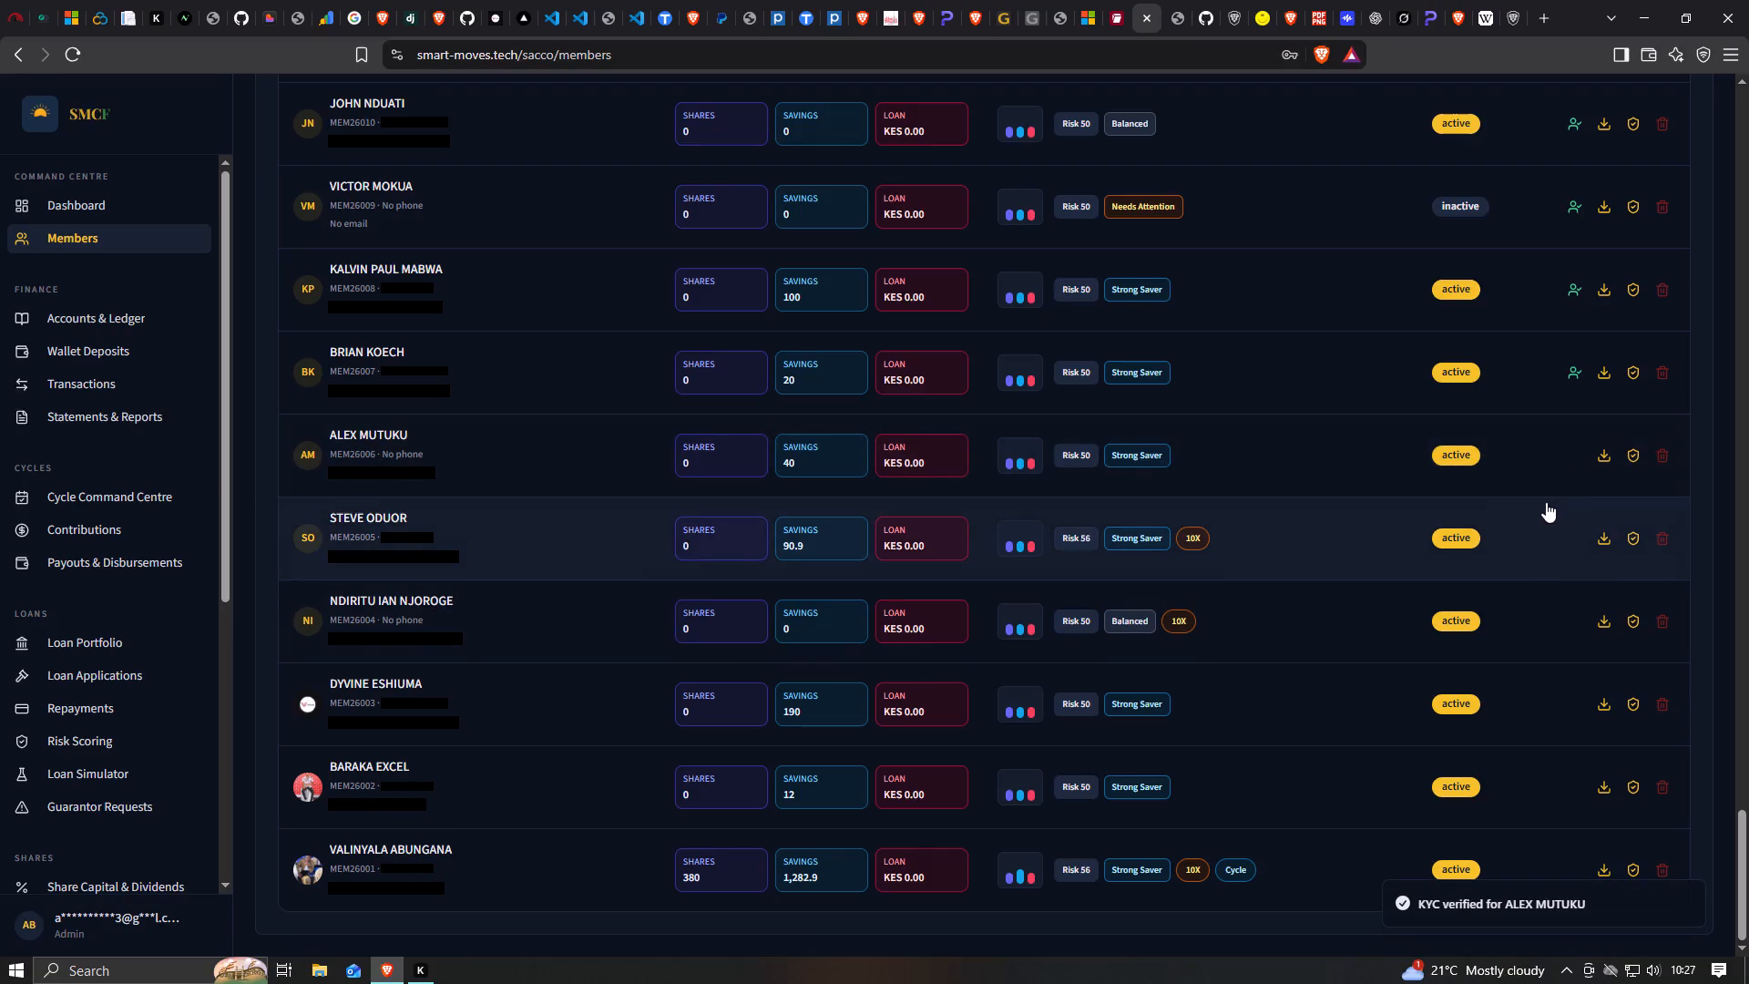
# Verify KYC for the active members with savings of 100, 700 and 145, working upward through the member list.
pyautogui.scroll(2, 1453, 574)
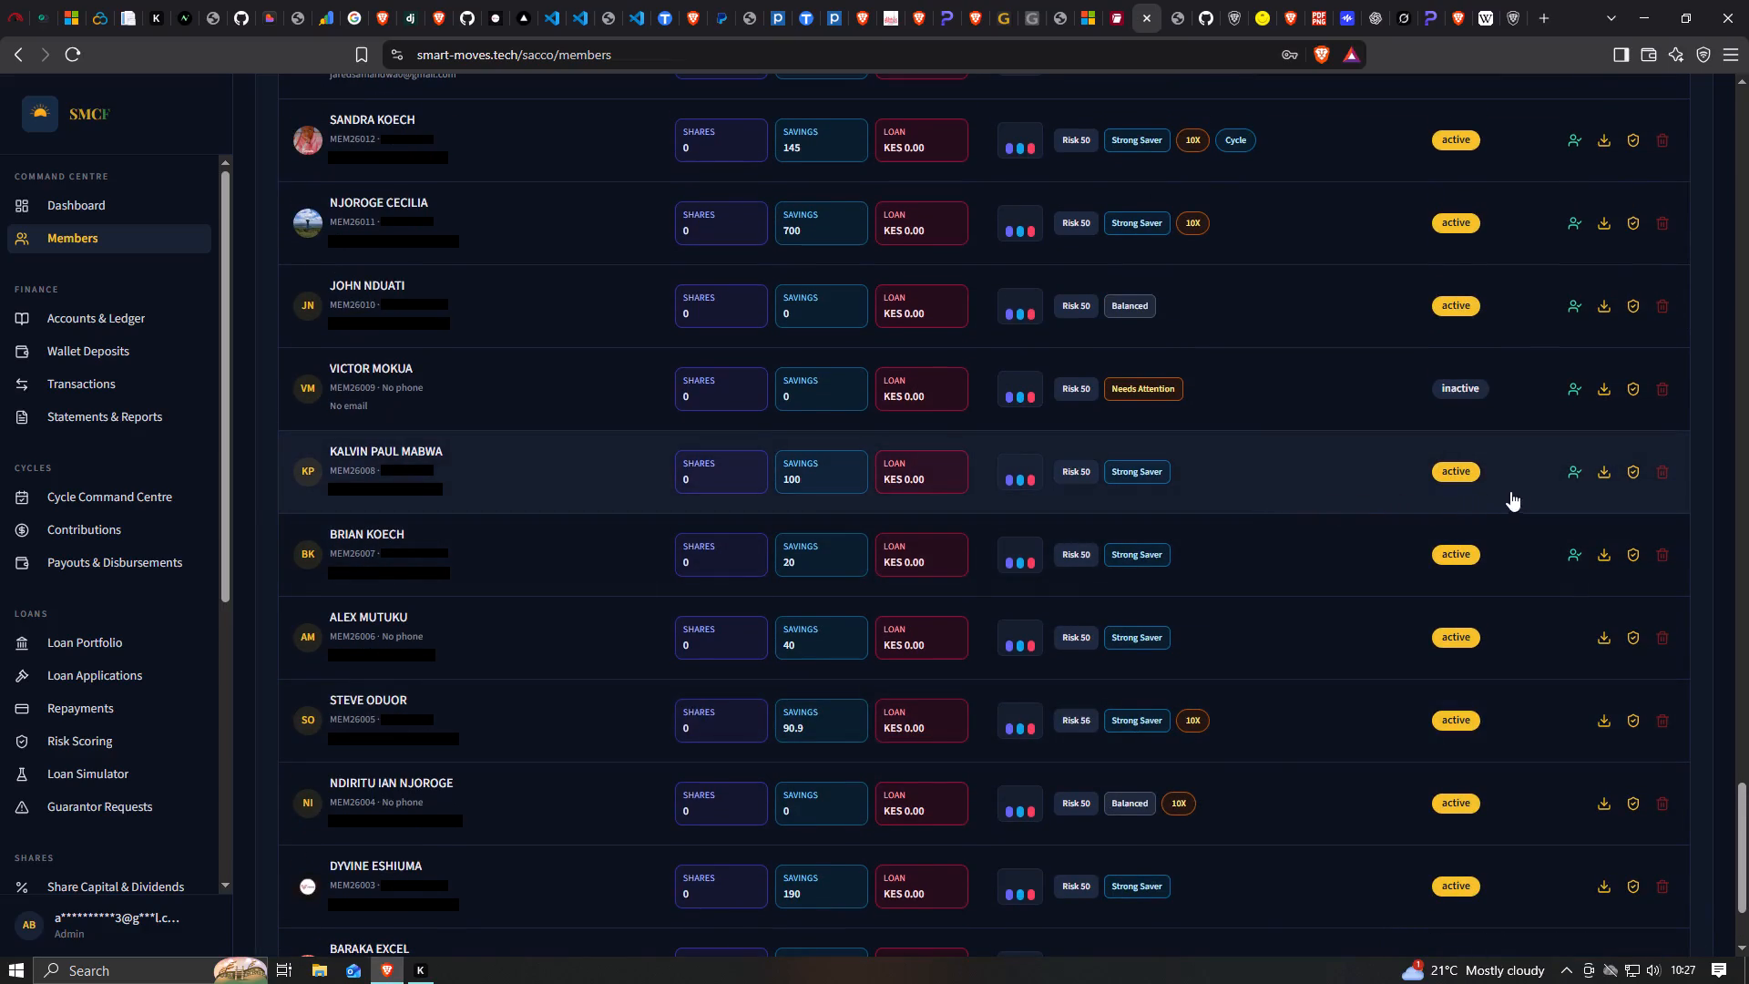
pyautogui.click(1576, 471)
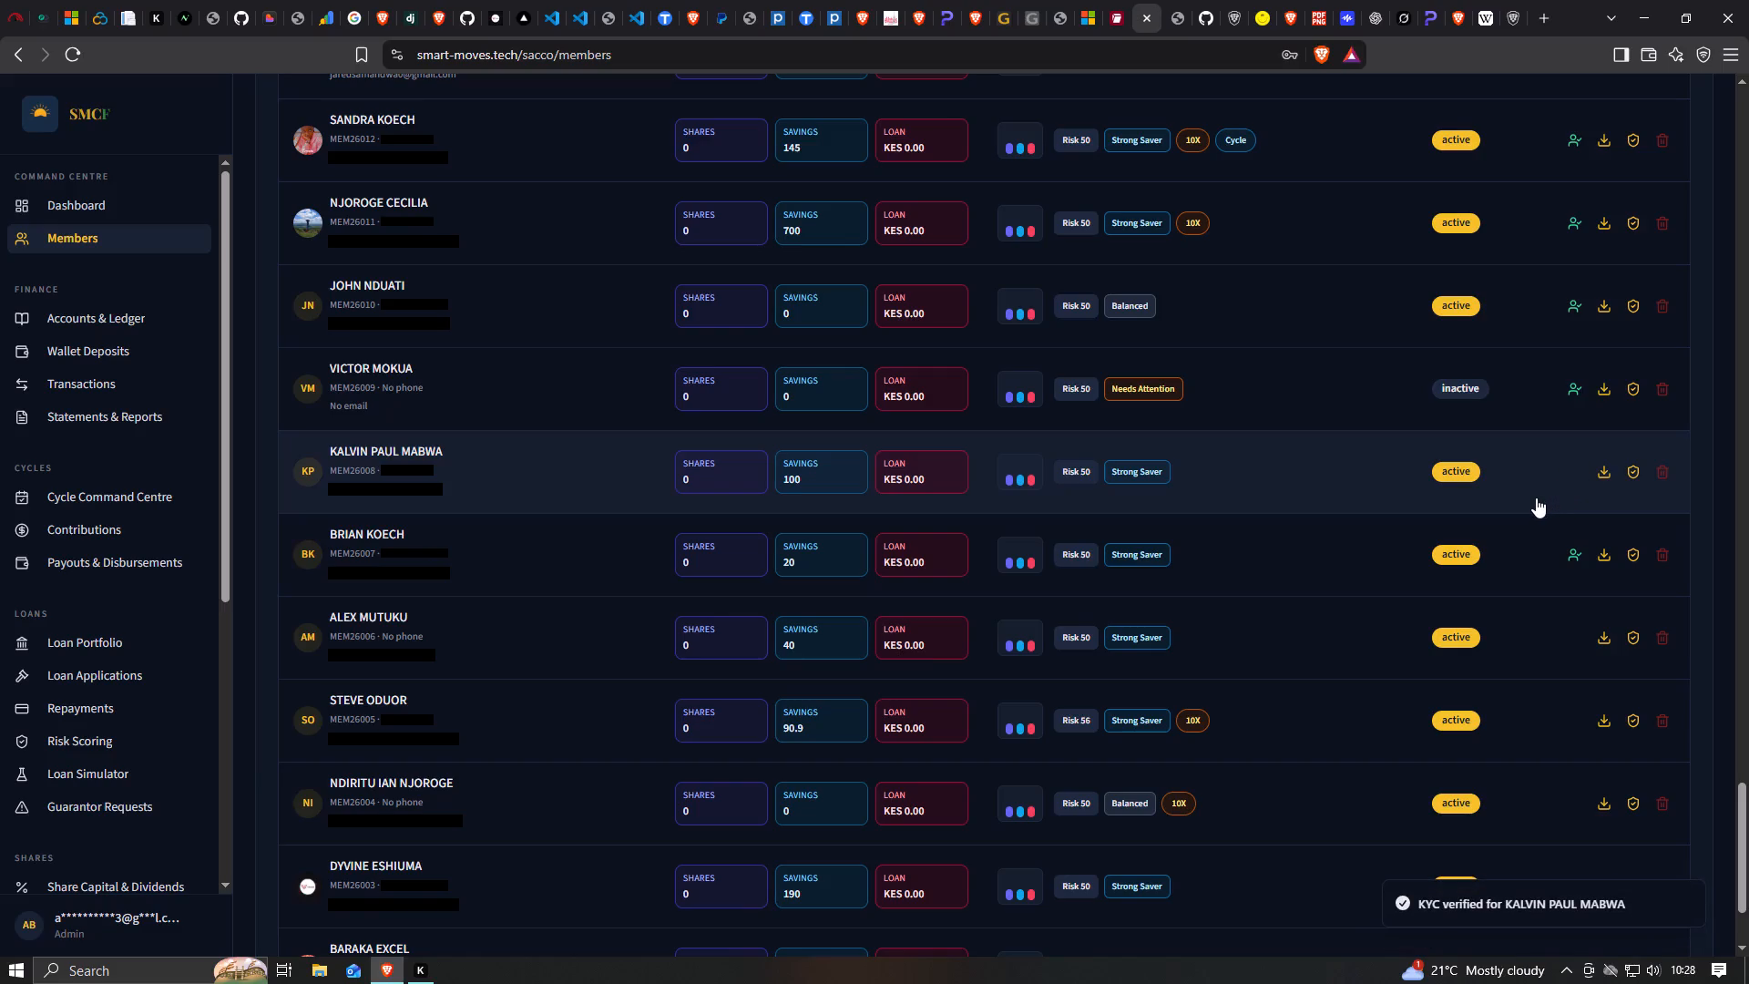
pyautogui.scroll(2, 1466, 507)
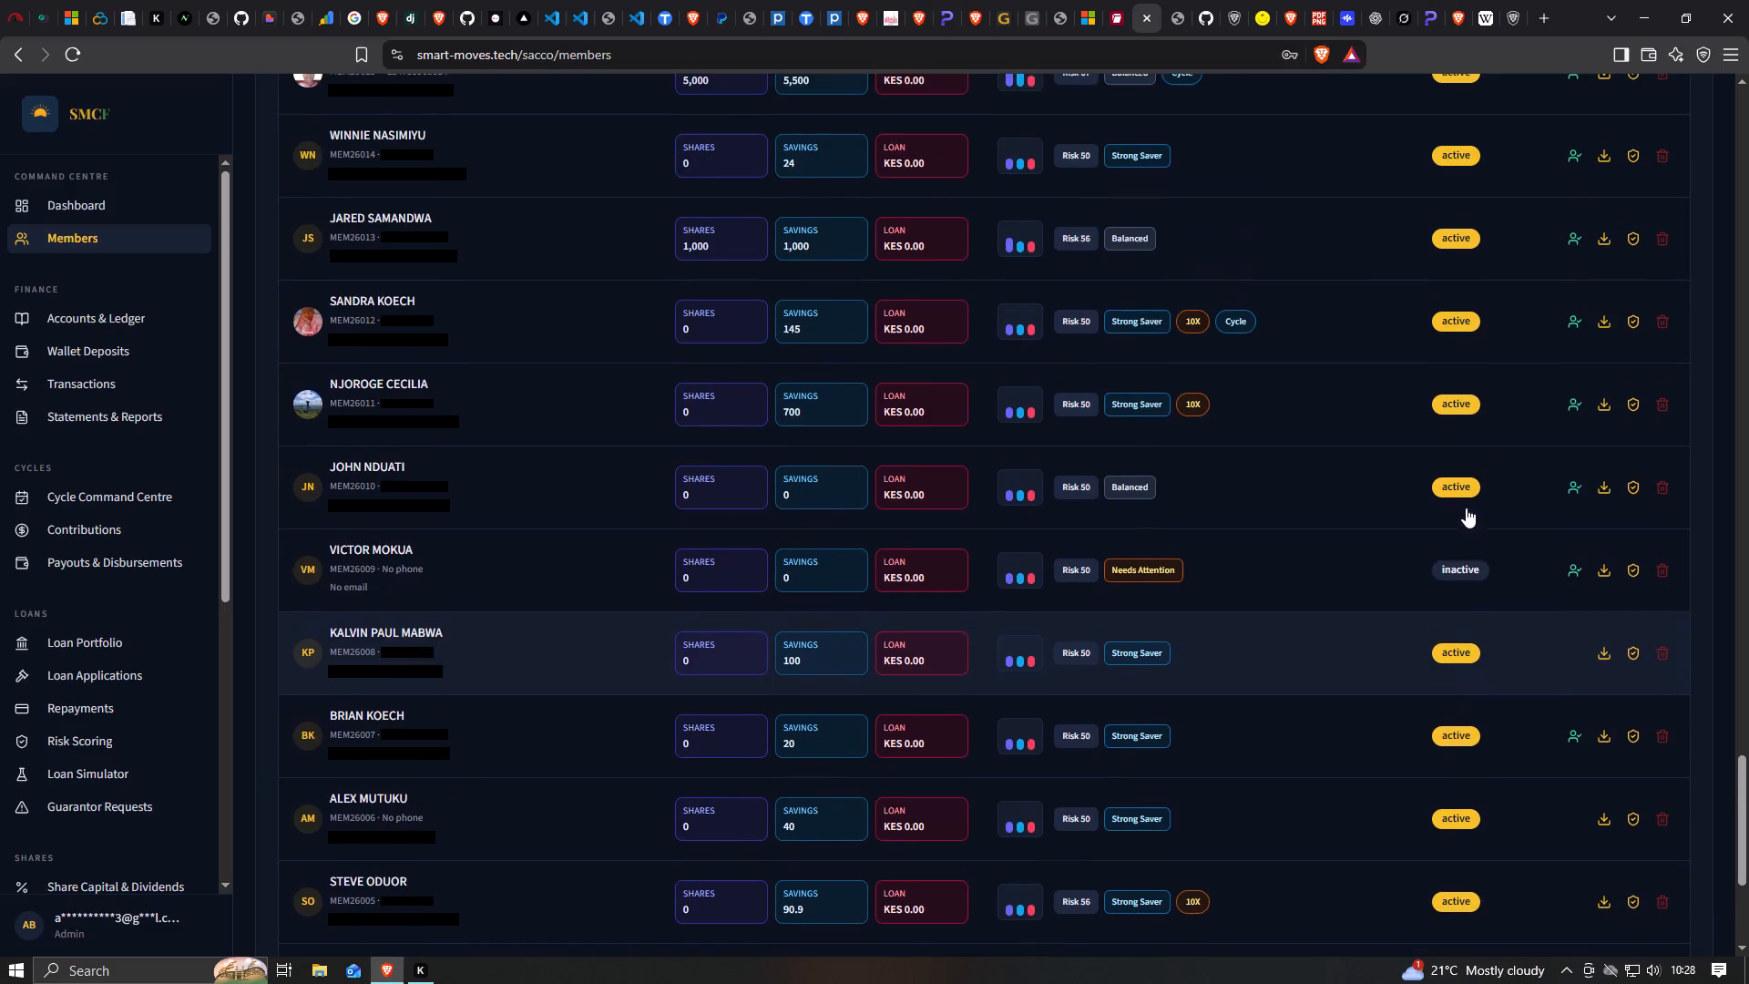
pyautogui.click(1580, 405)
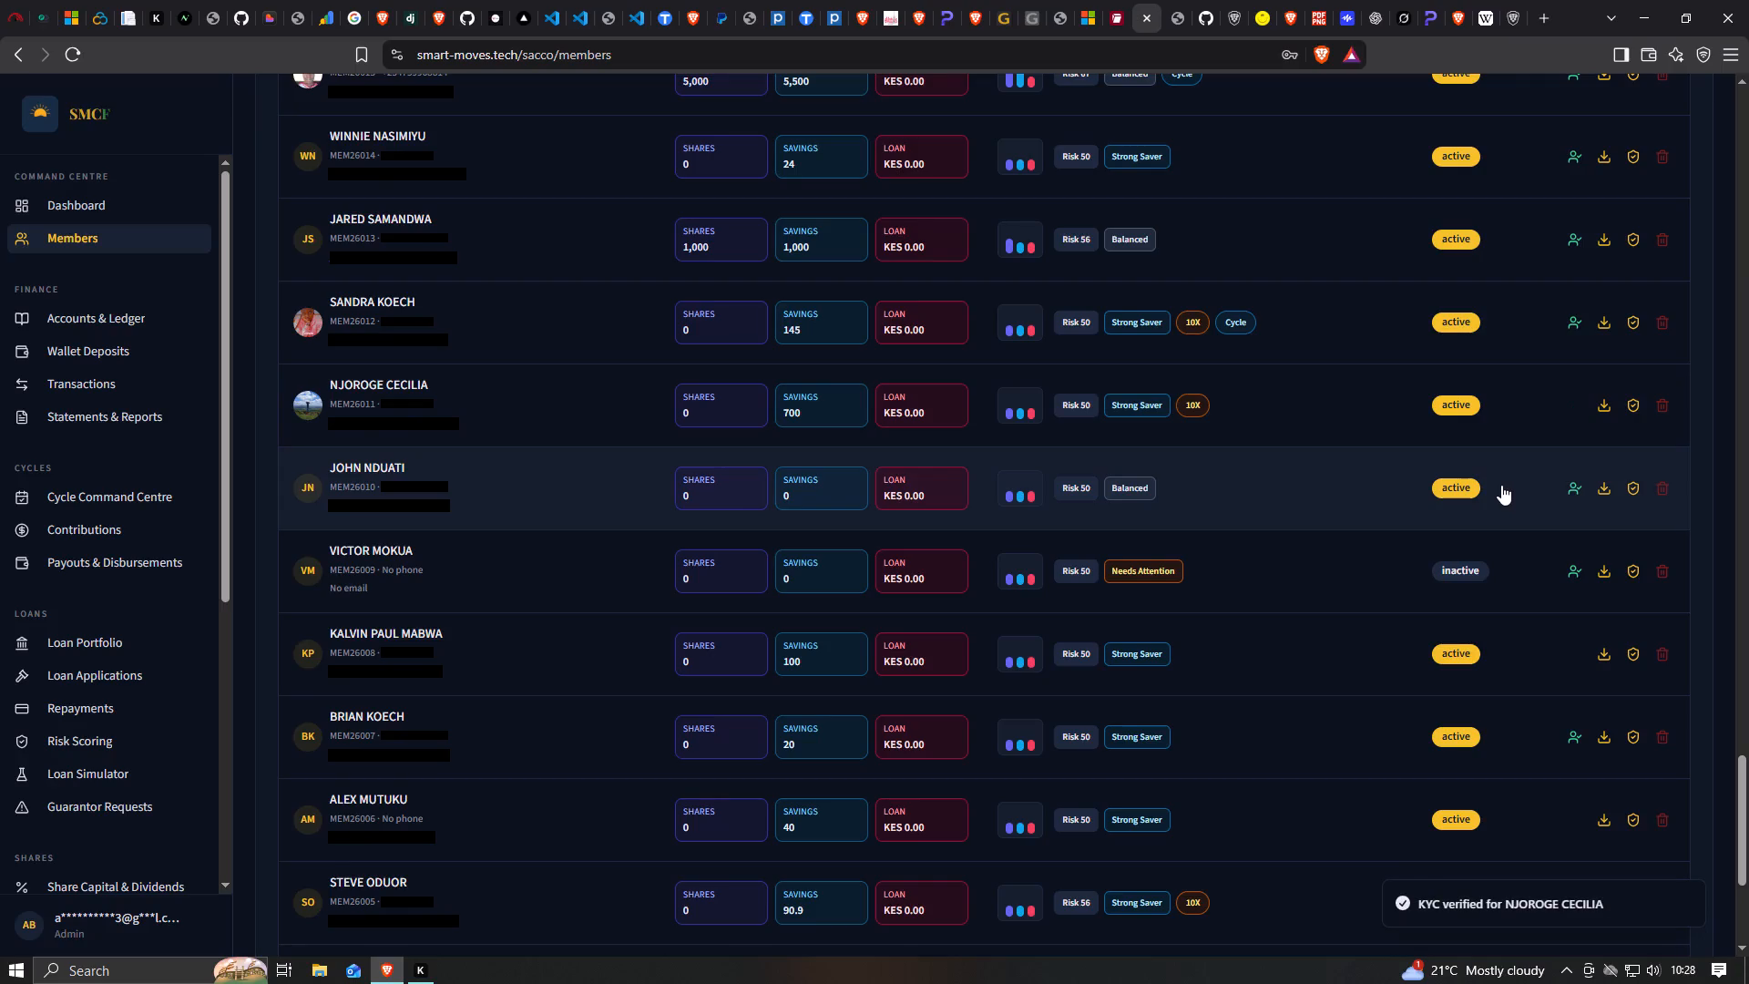
pyautogui.click(1577, 320)
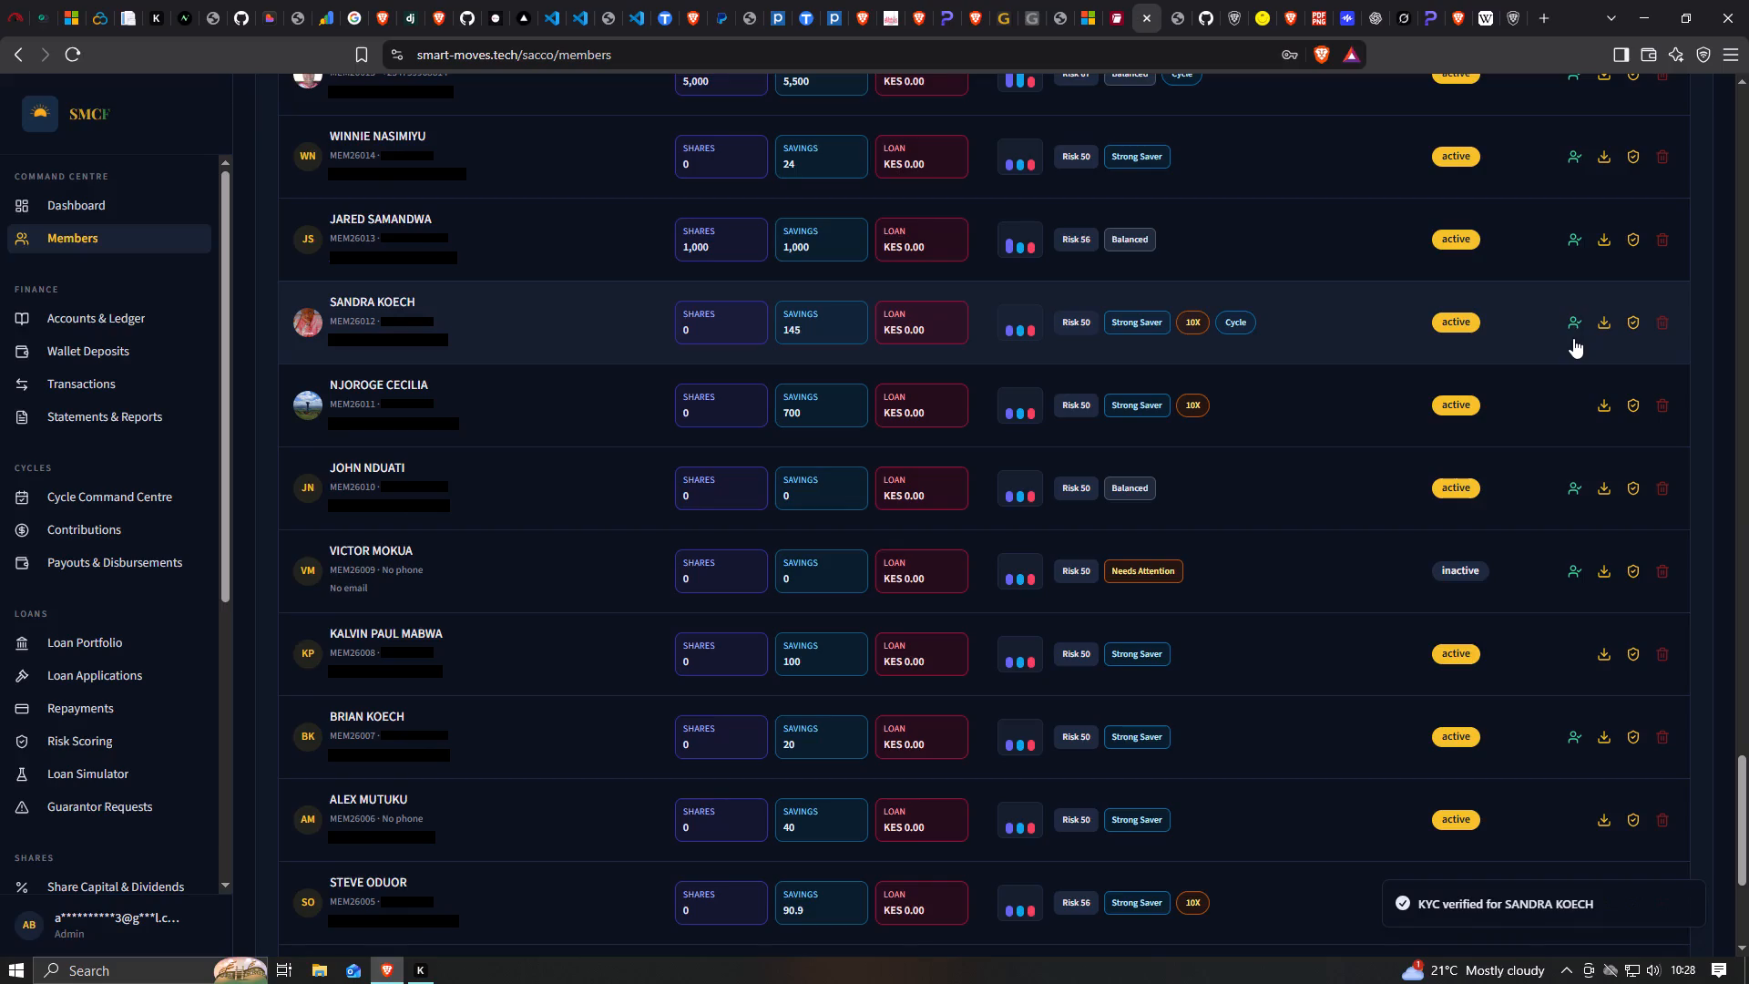
# Verify KYC for the three active members with savings of 1,000, 24 and 5,500, directly above the 145-savings member.
pyautogui.scroll(1, 1573, 338)
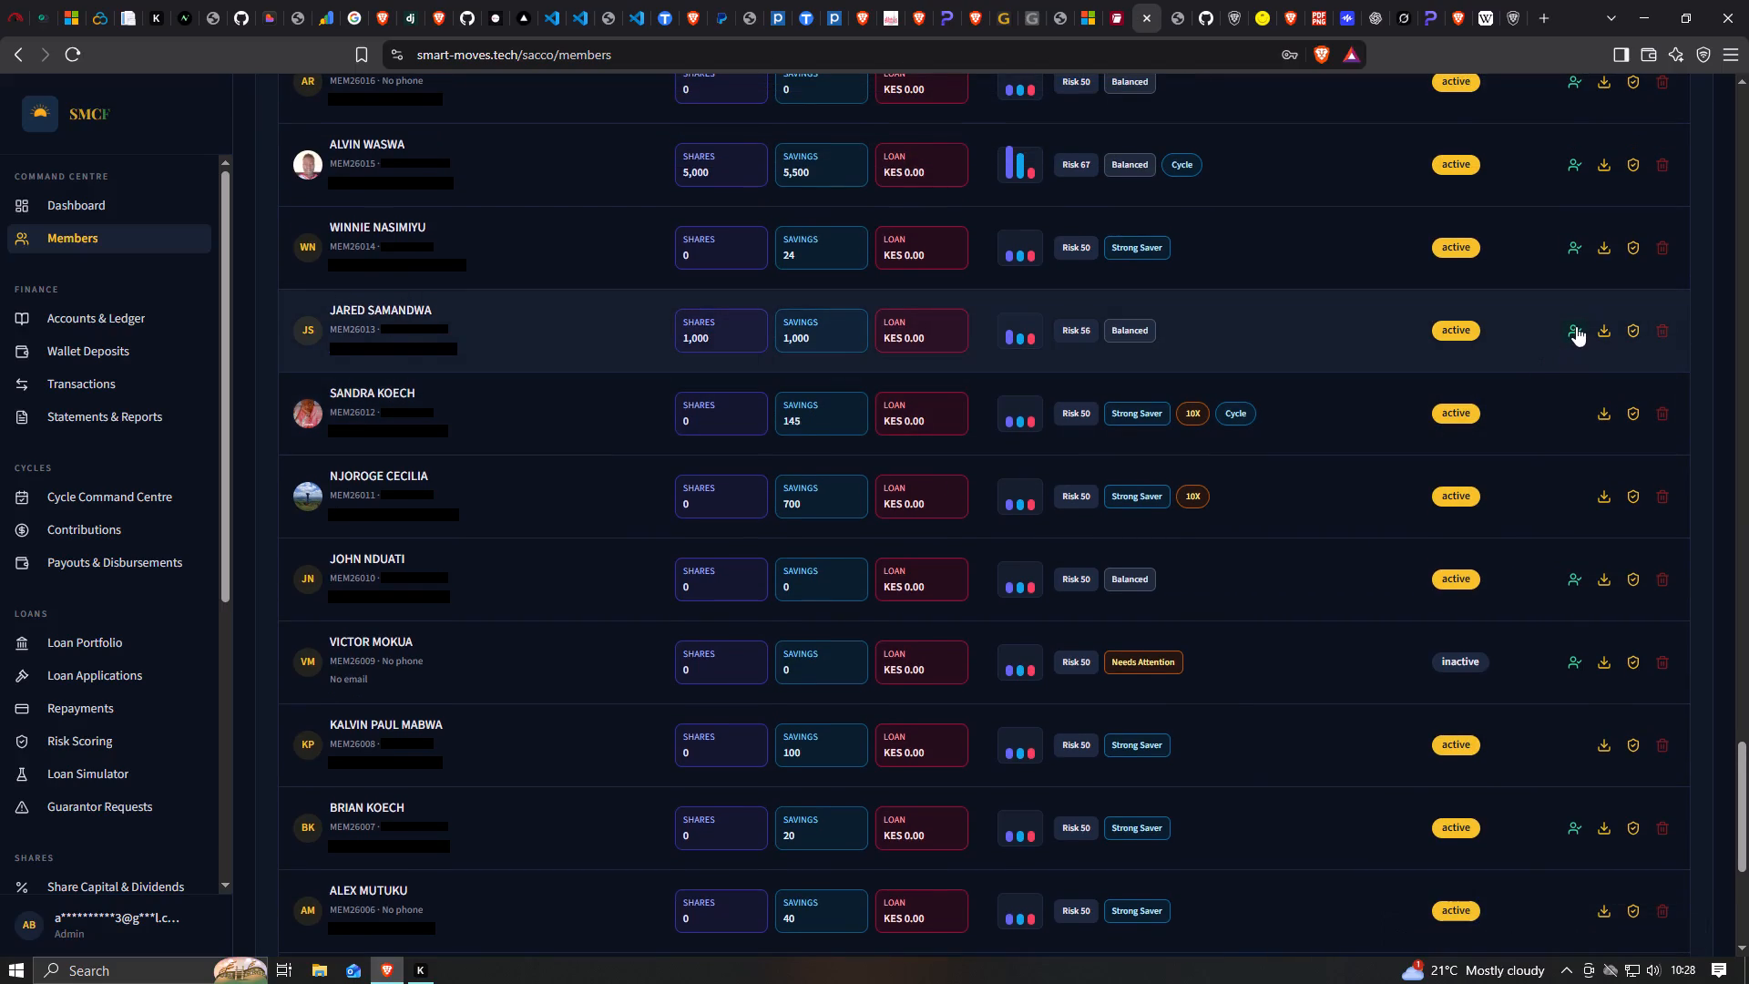
pyautogui.click(1576, 326)
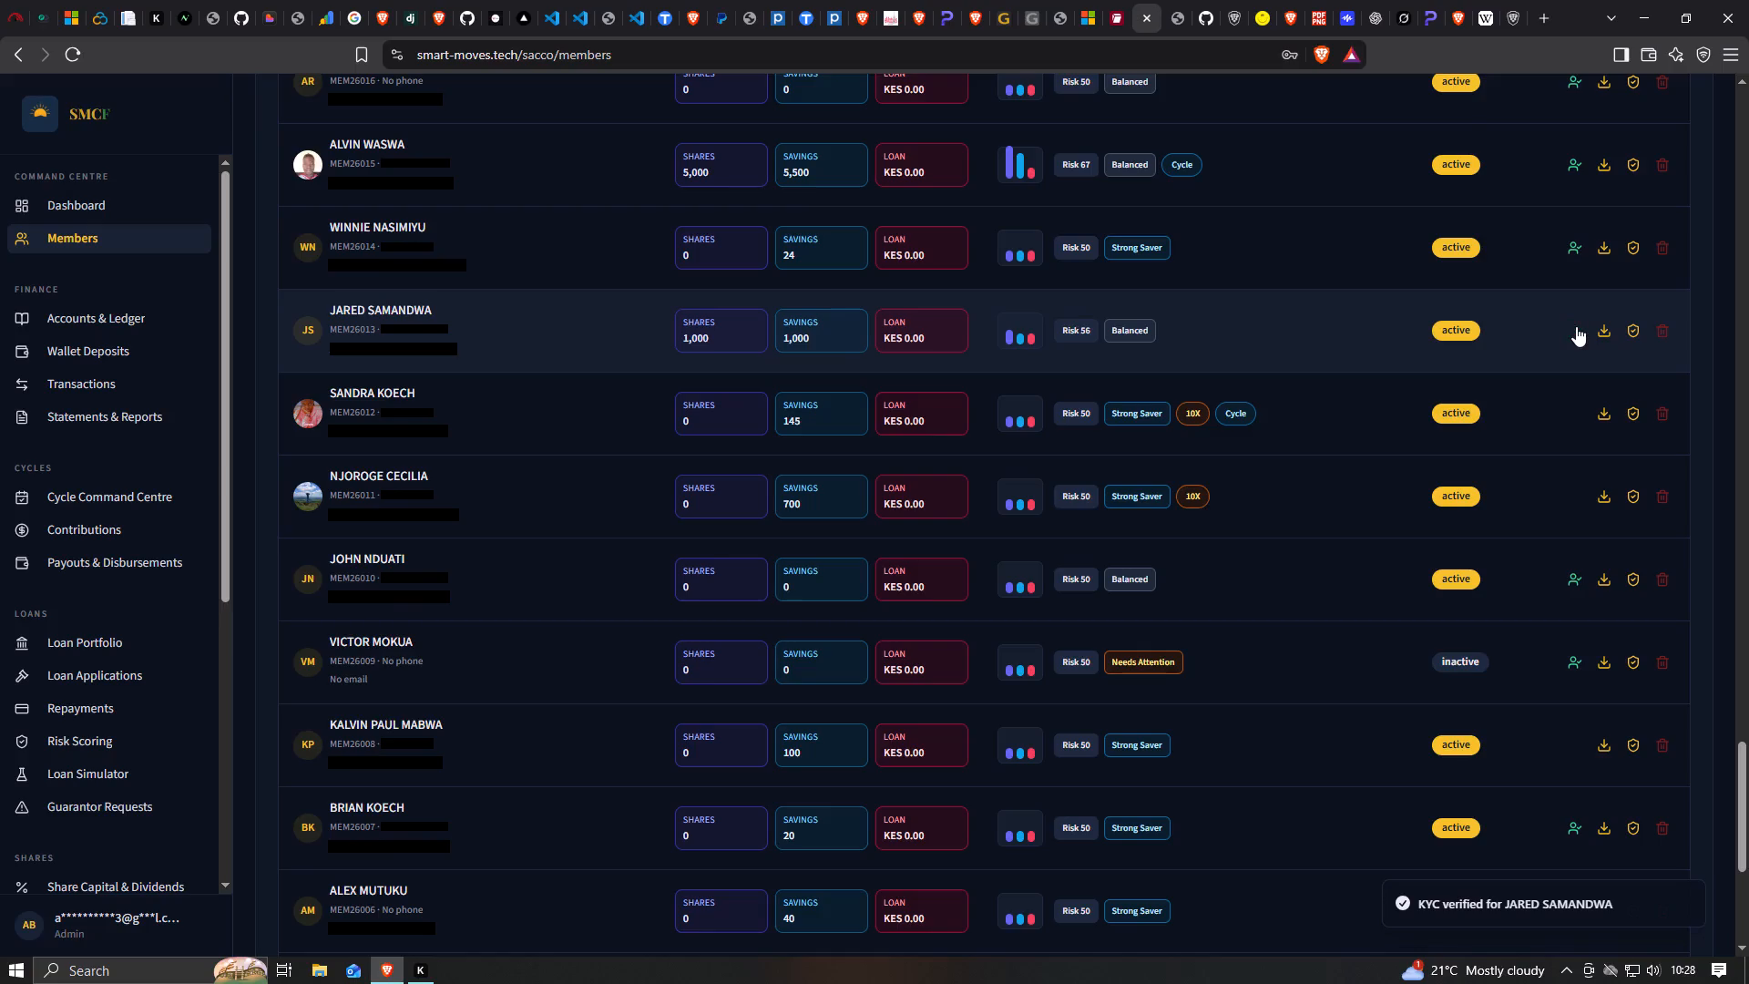
pyautogui.click(1574, 247)
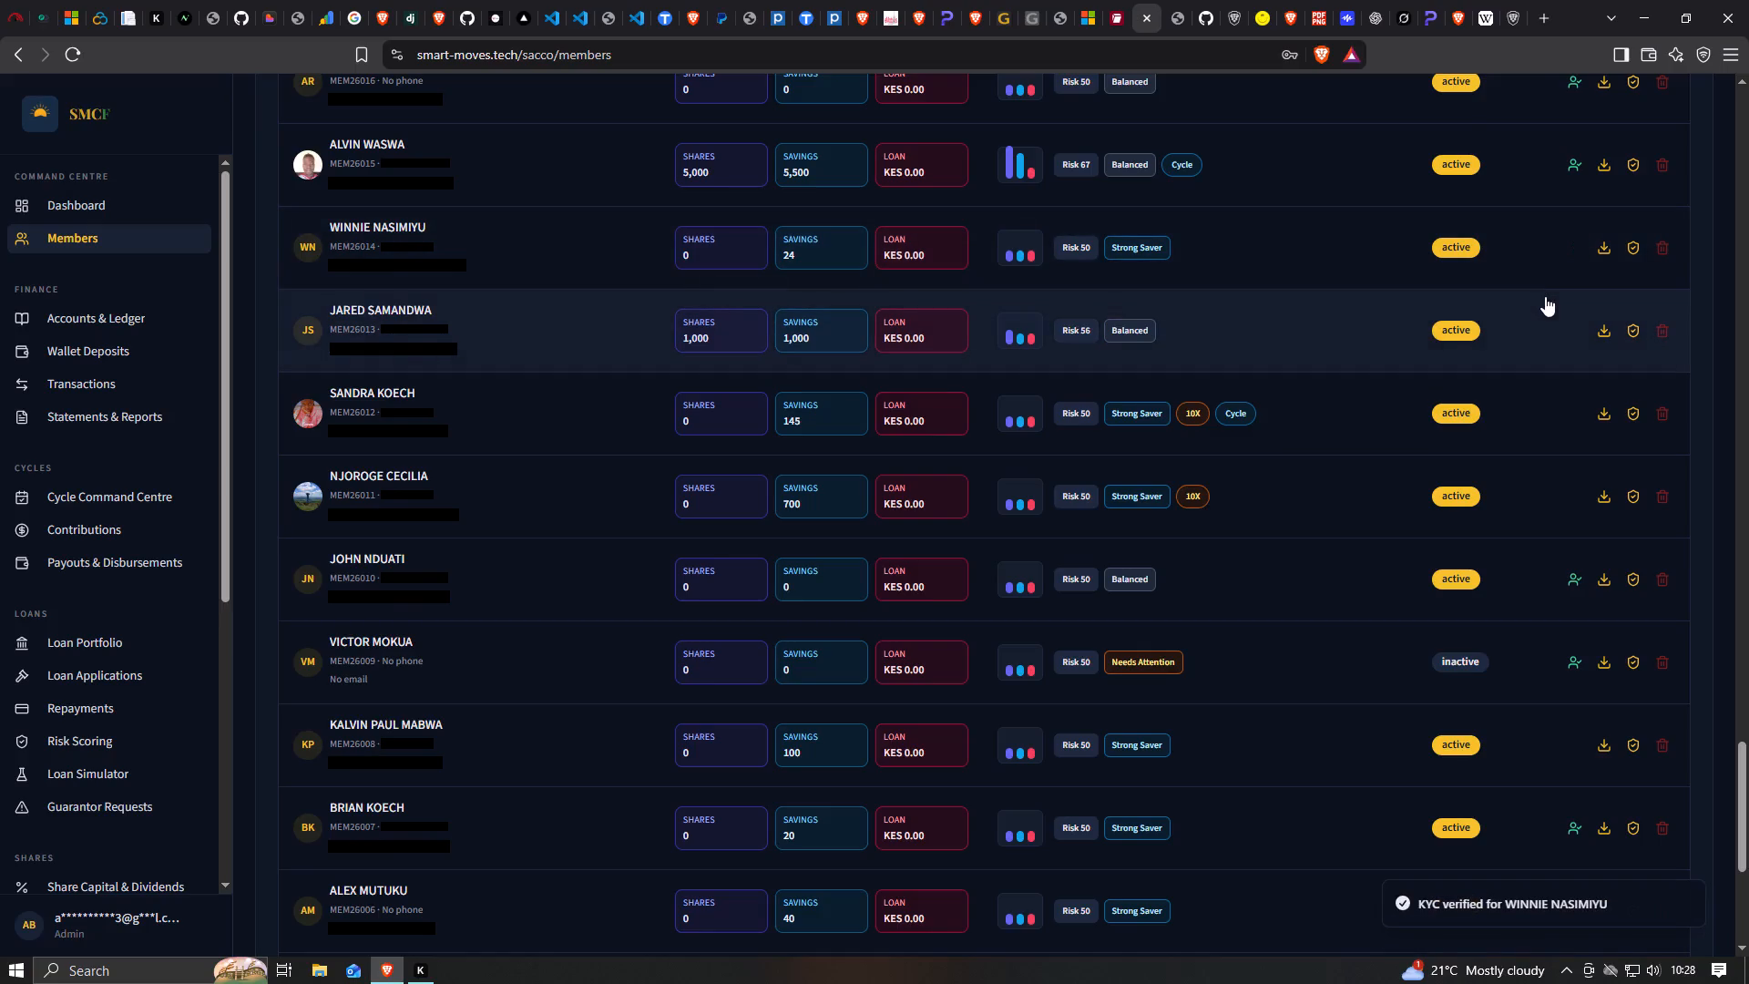
pyautogui.click(1571, 165)
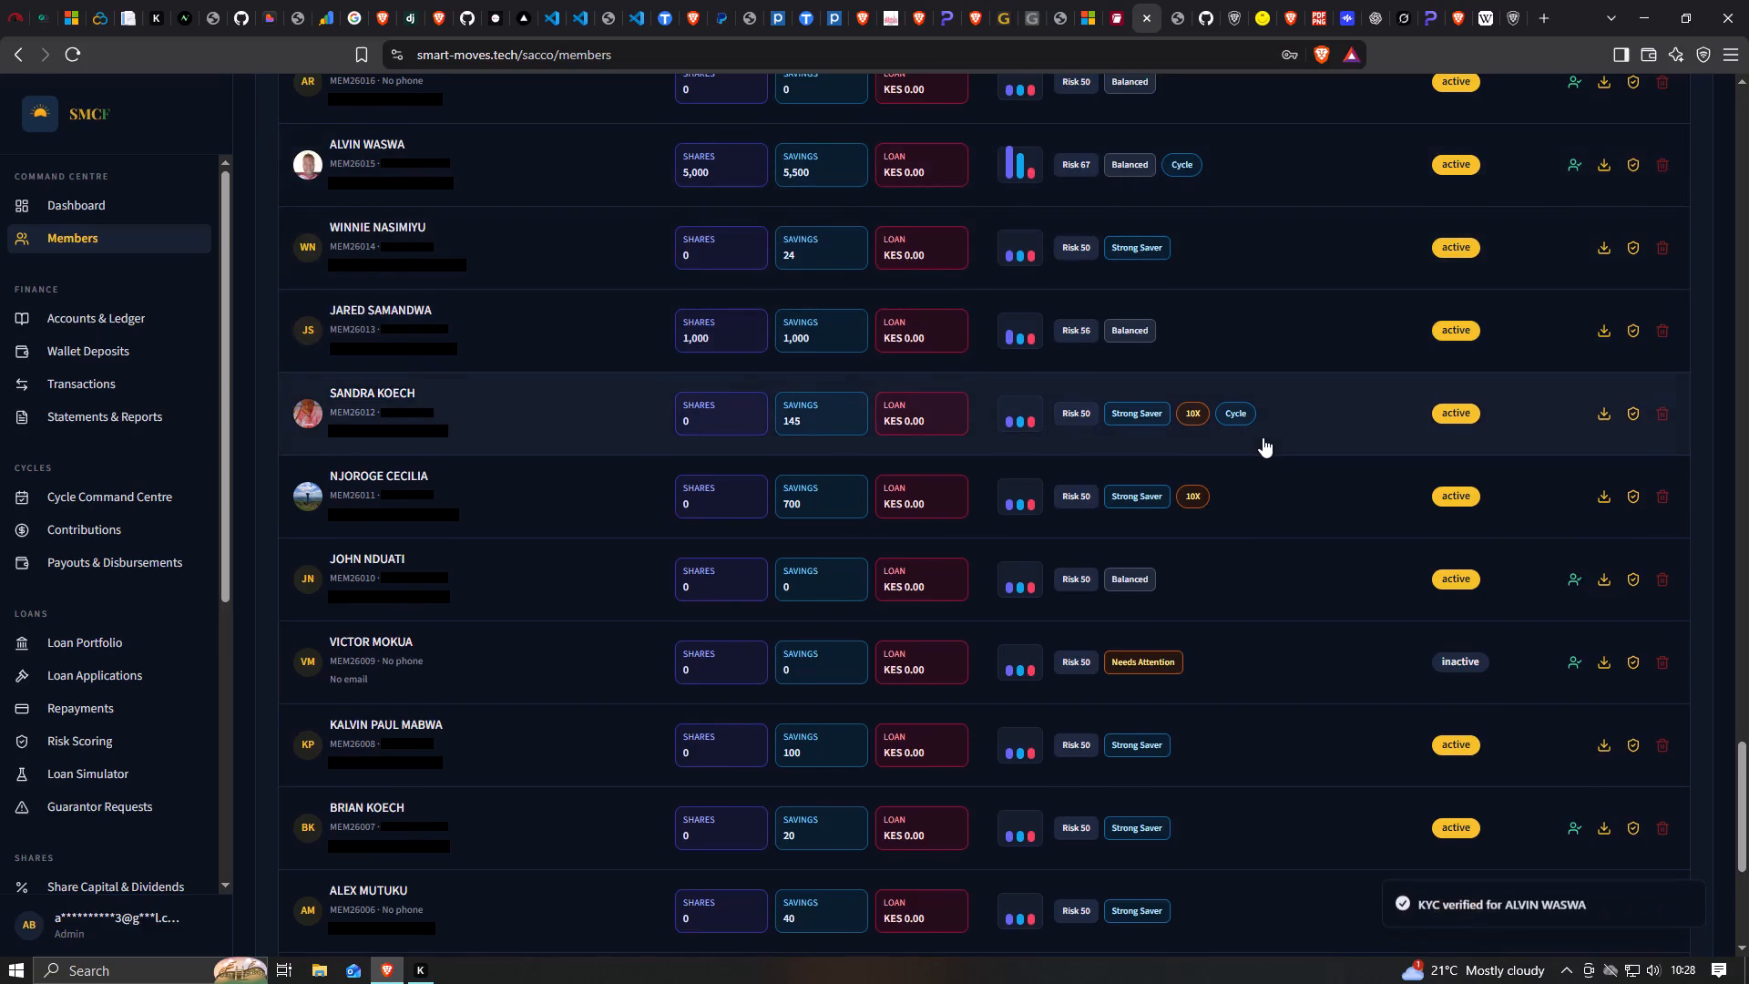
# Verify KYC for the active member directly above the 5,500-savings member, and for the active members with savings of 500, 310 and 2.
pyautogui.scroll(6, 1263, 437)
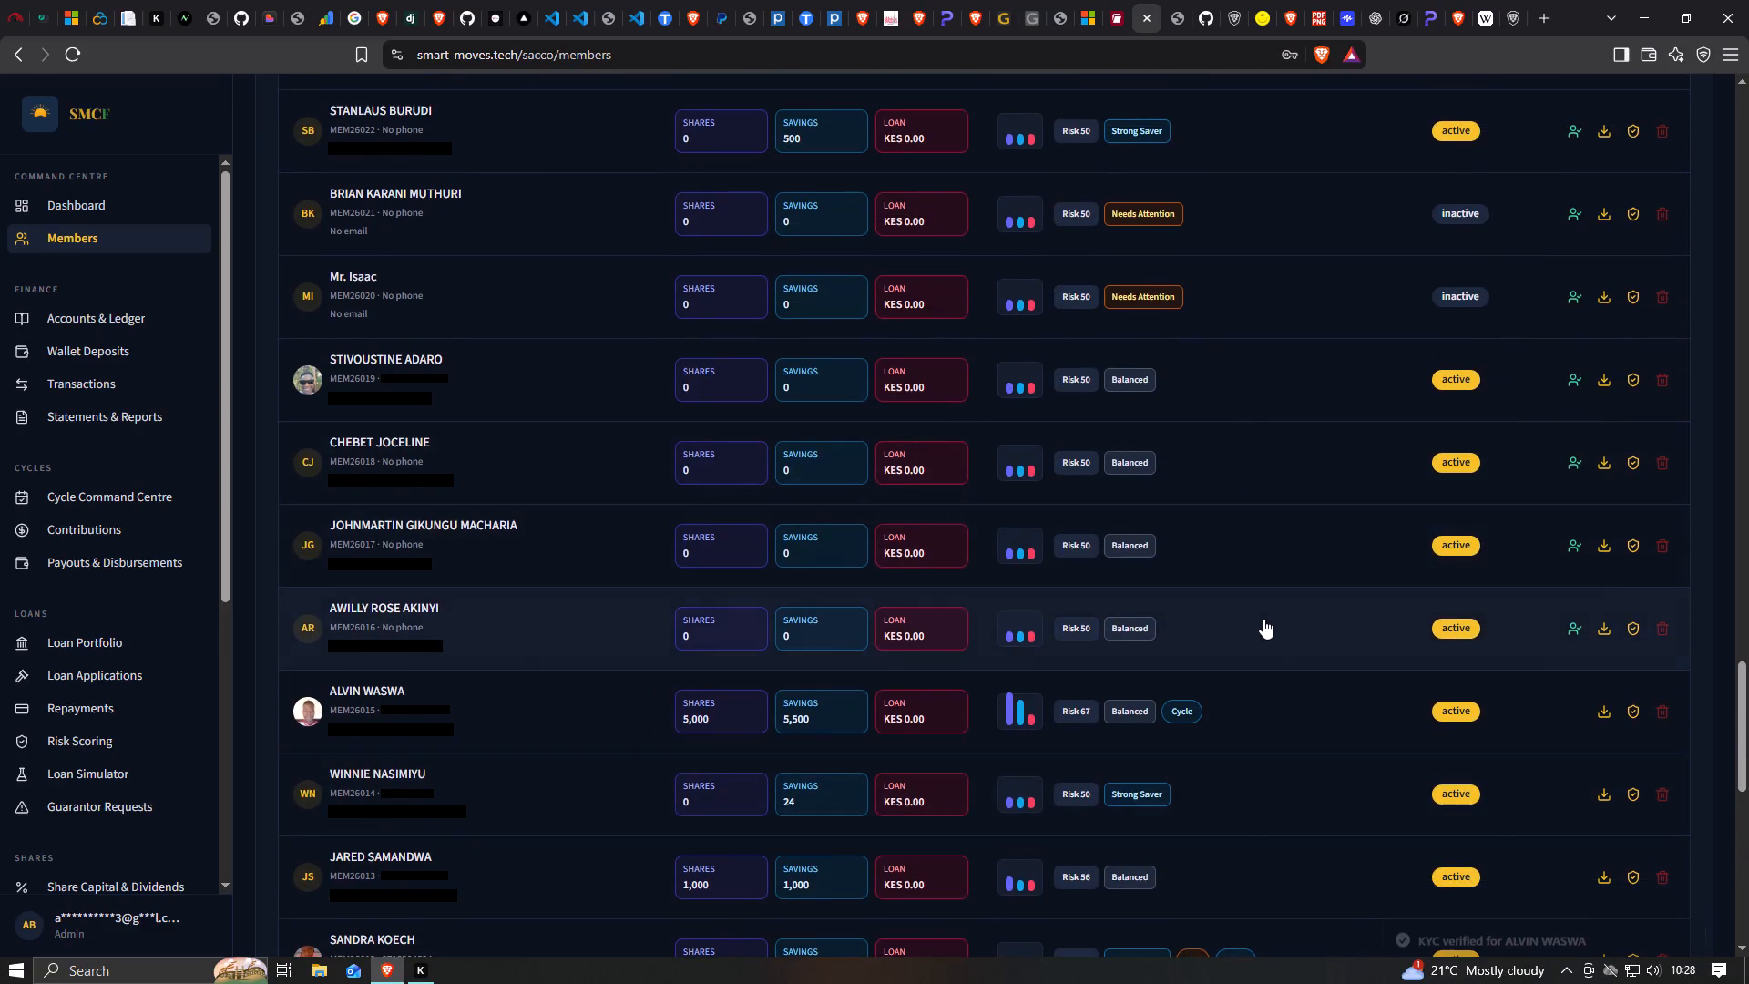
pyautogui.click(1577, 631)
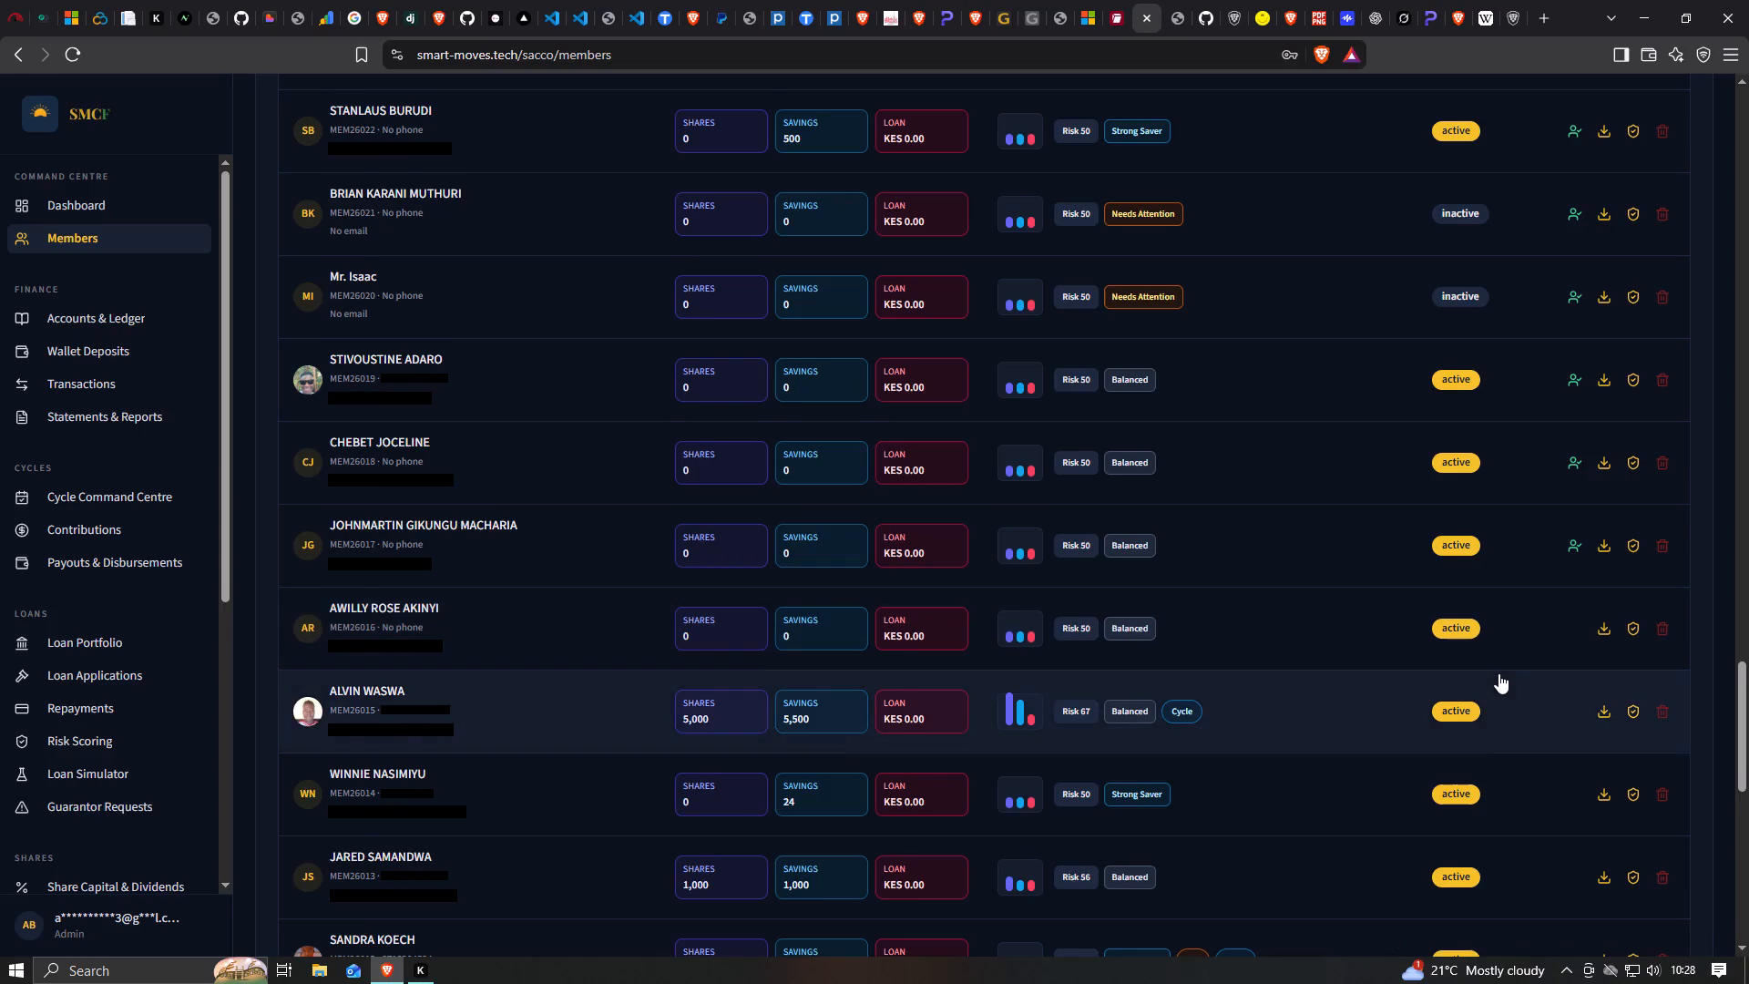
pyautogui.scroll(3, 1498, 673)
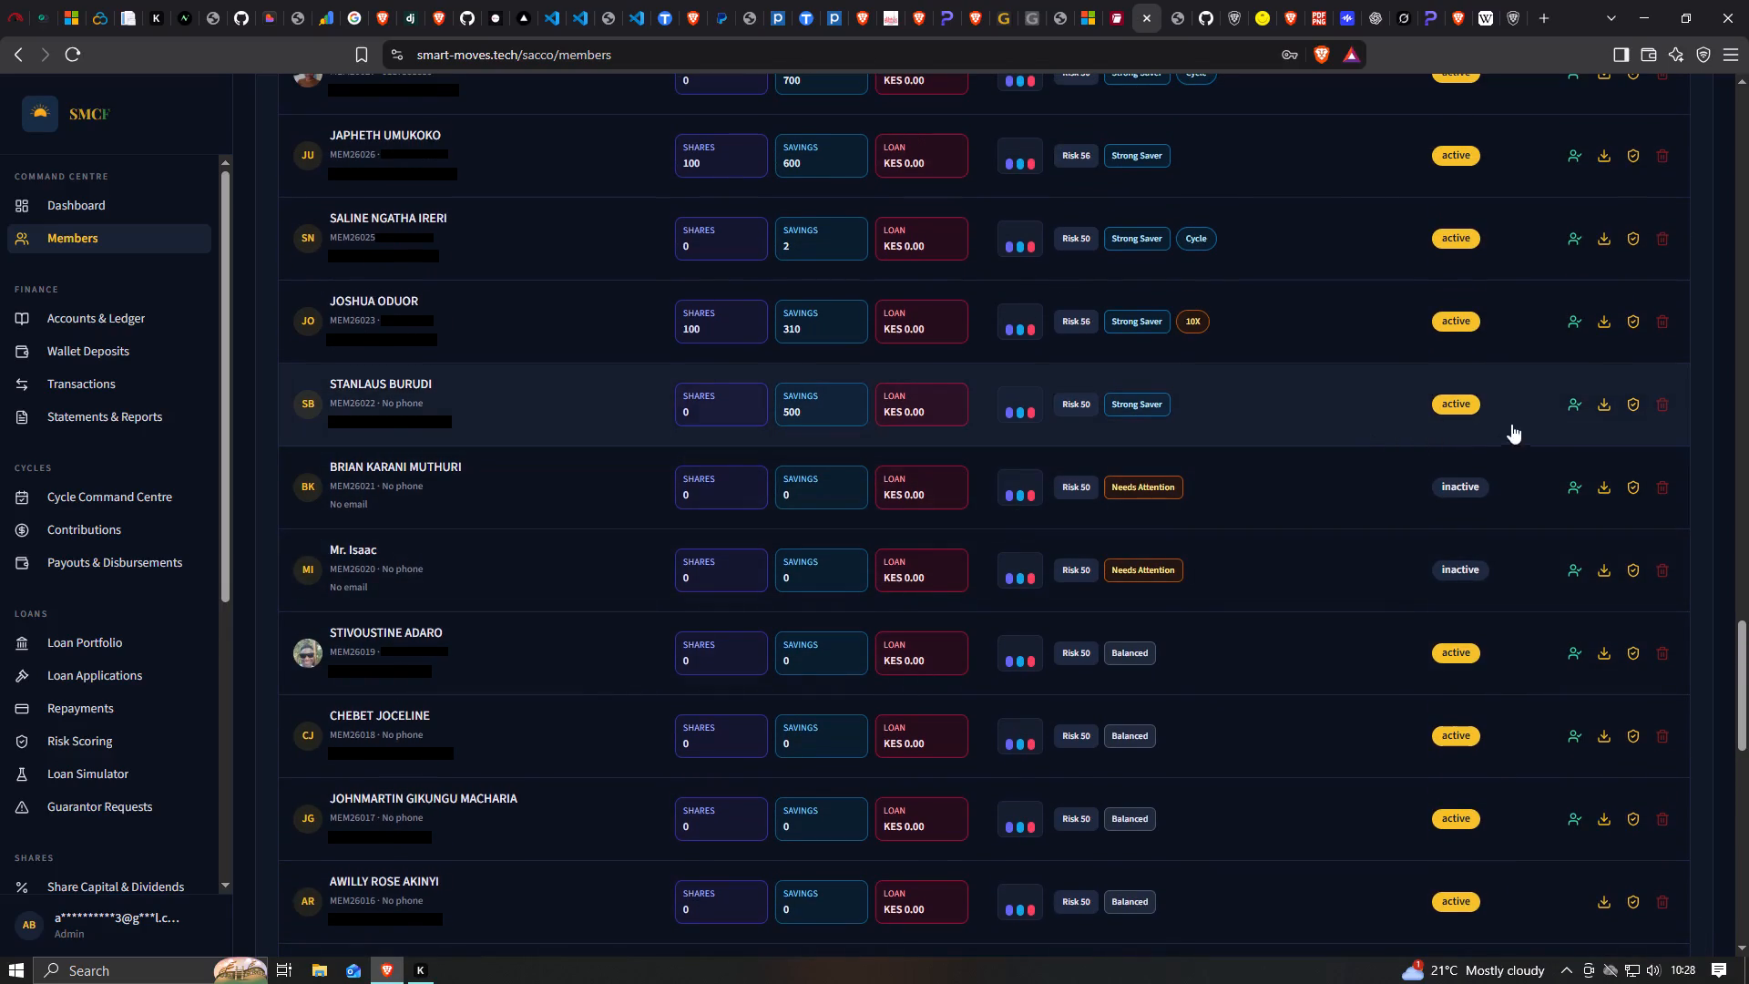
pyautogui.click(1576, 406)
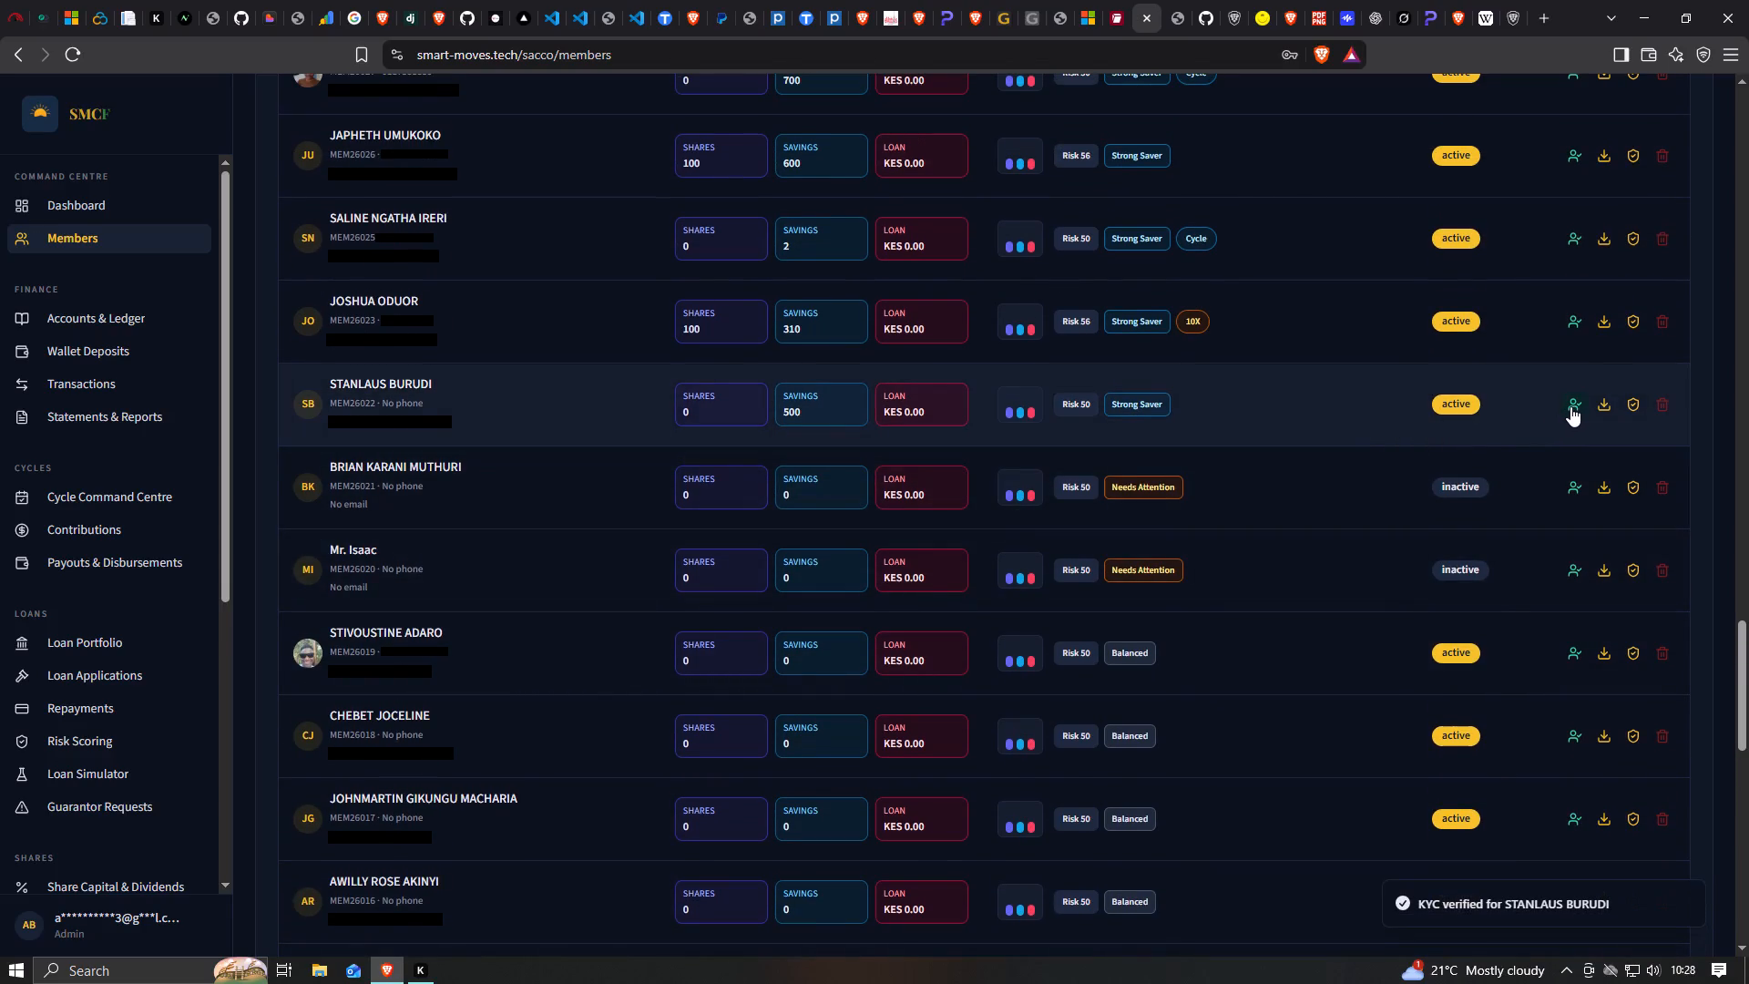
pyautogui.scroll(2, 1412, 493)
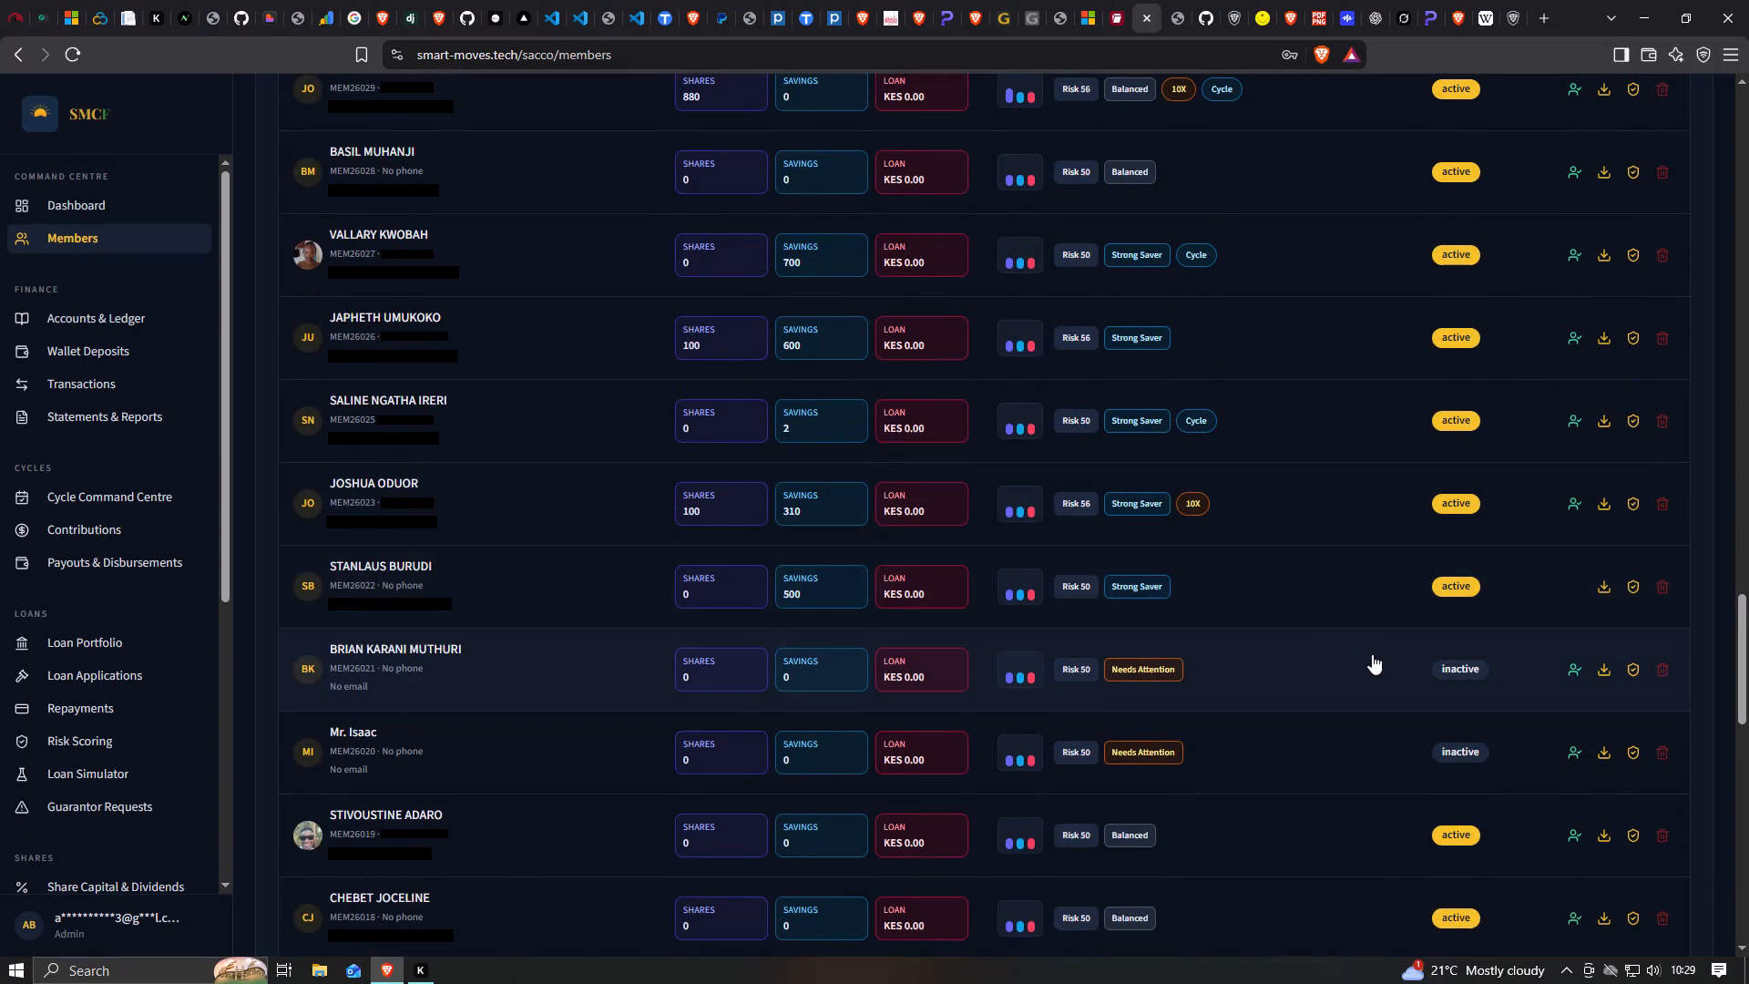
pyautogui.click(1579, 505)
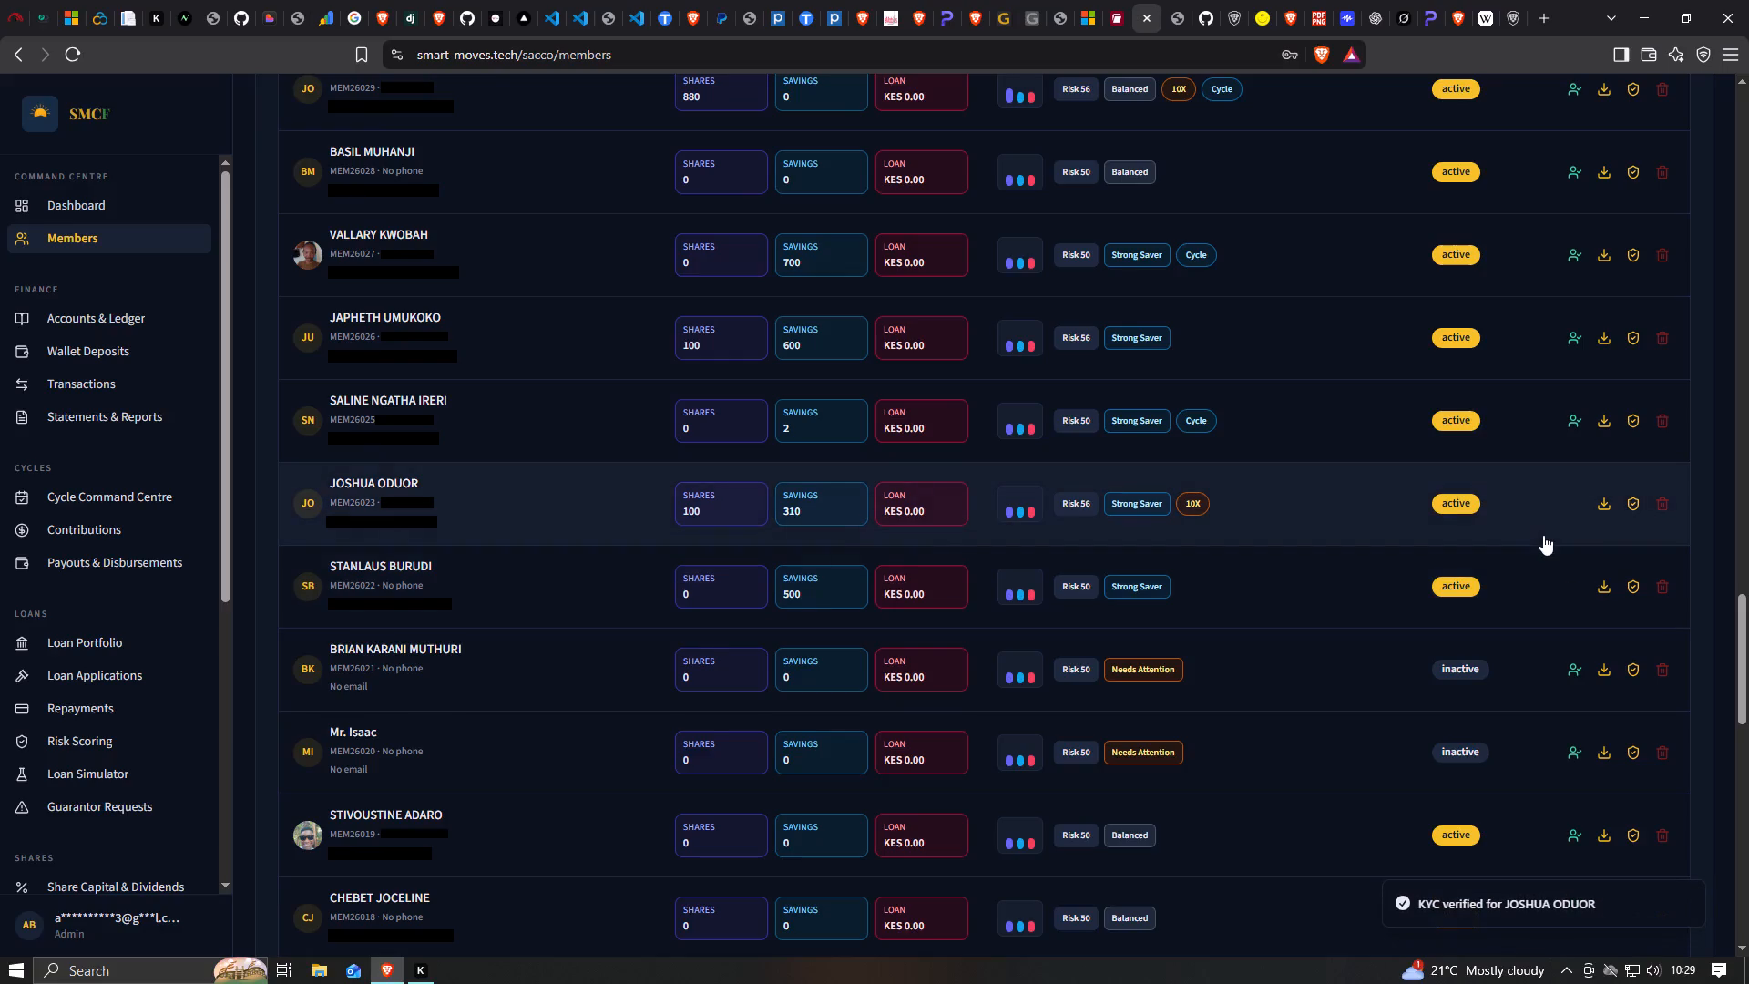
pyautogui.click(1567, 416)
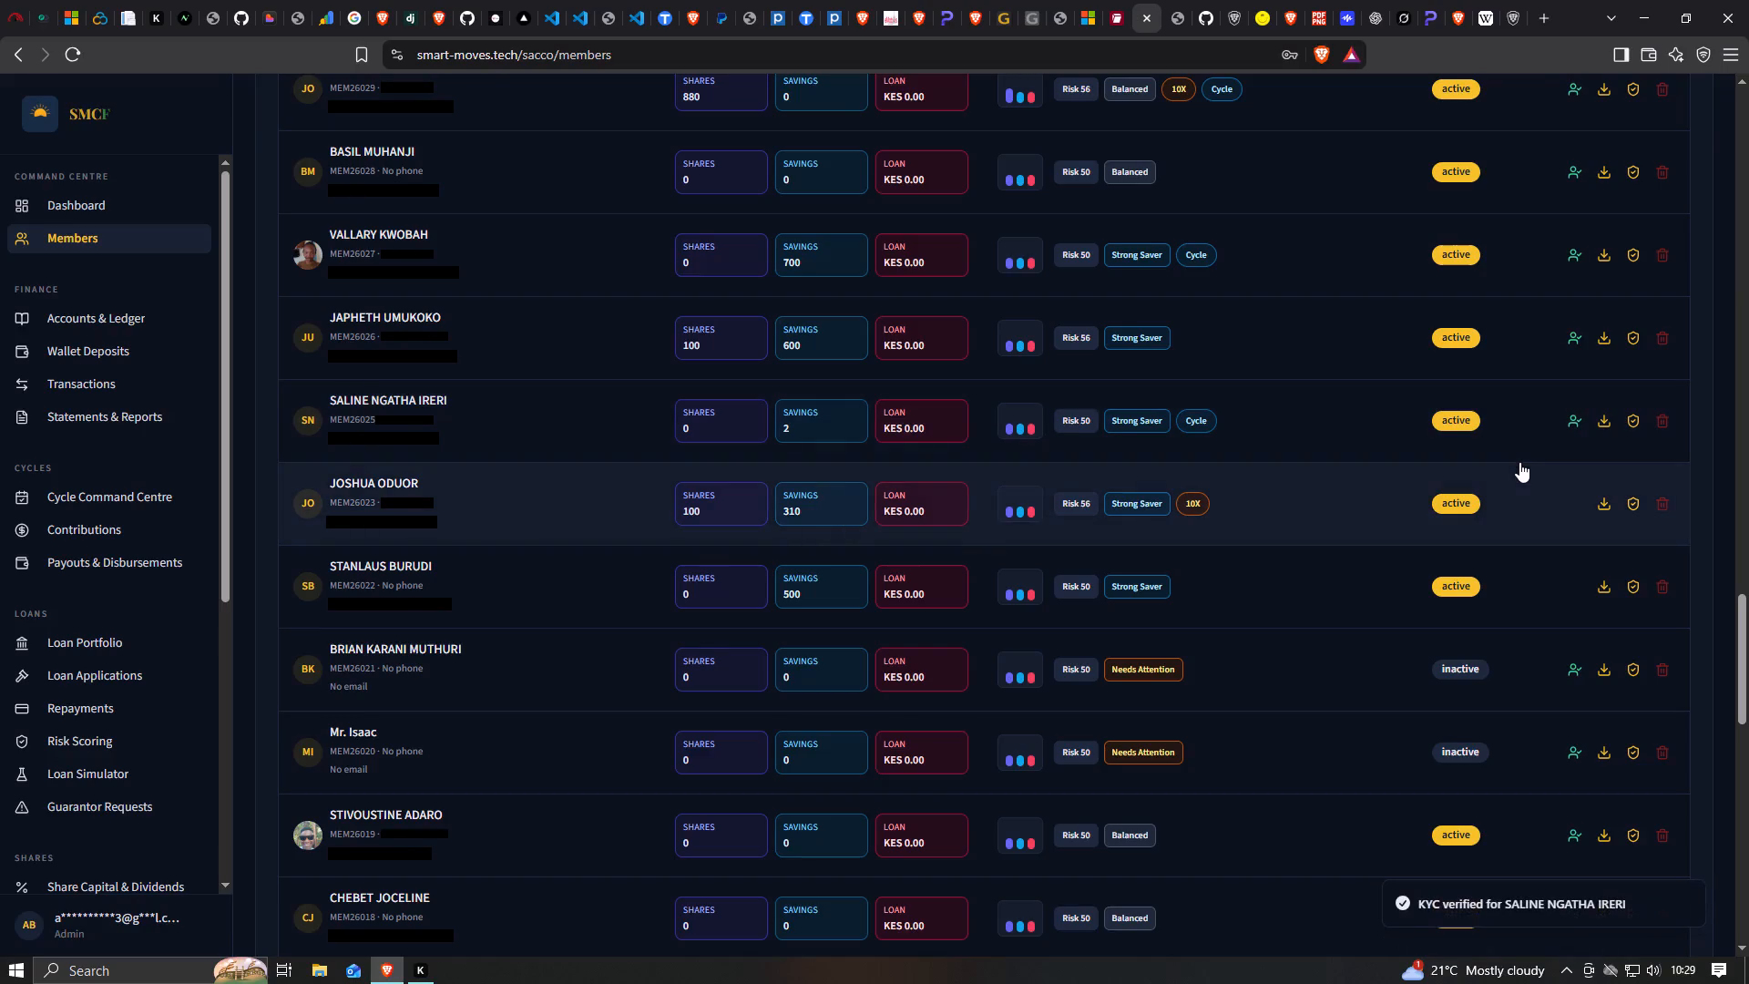
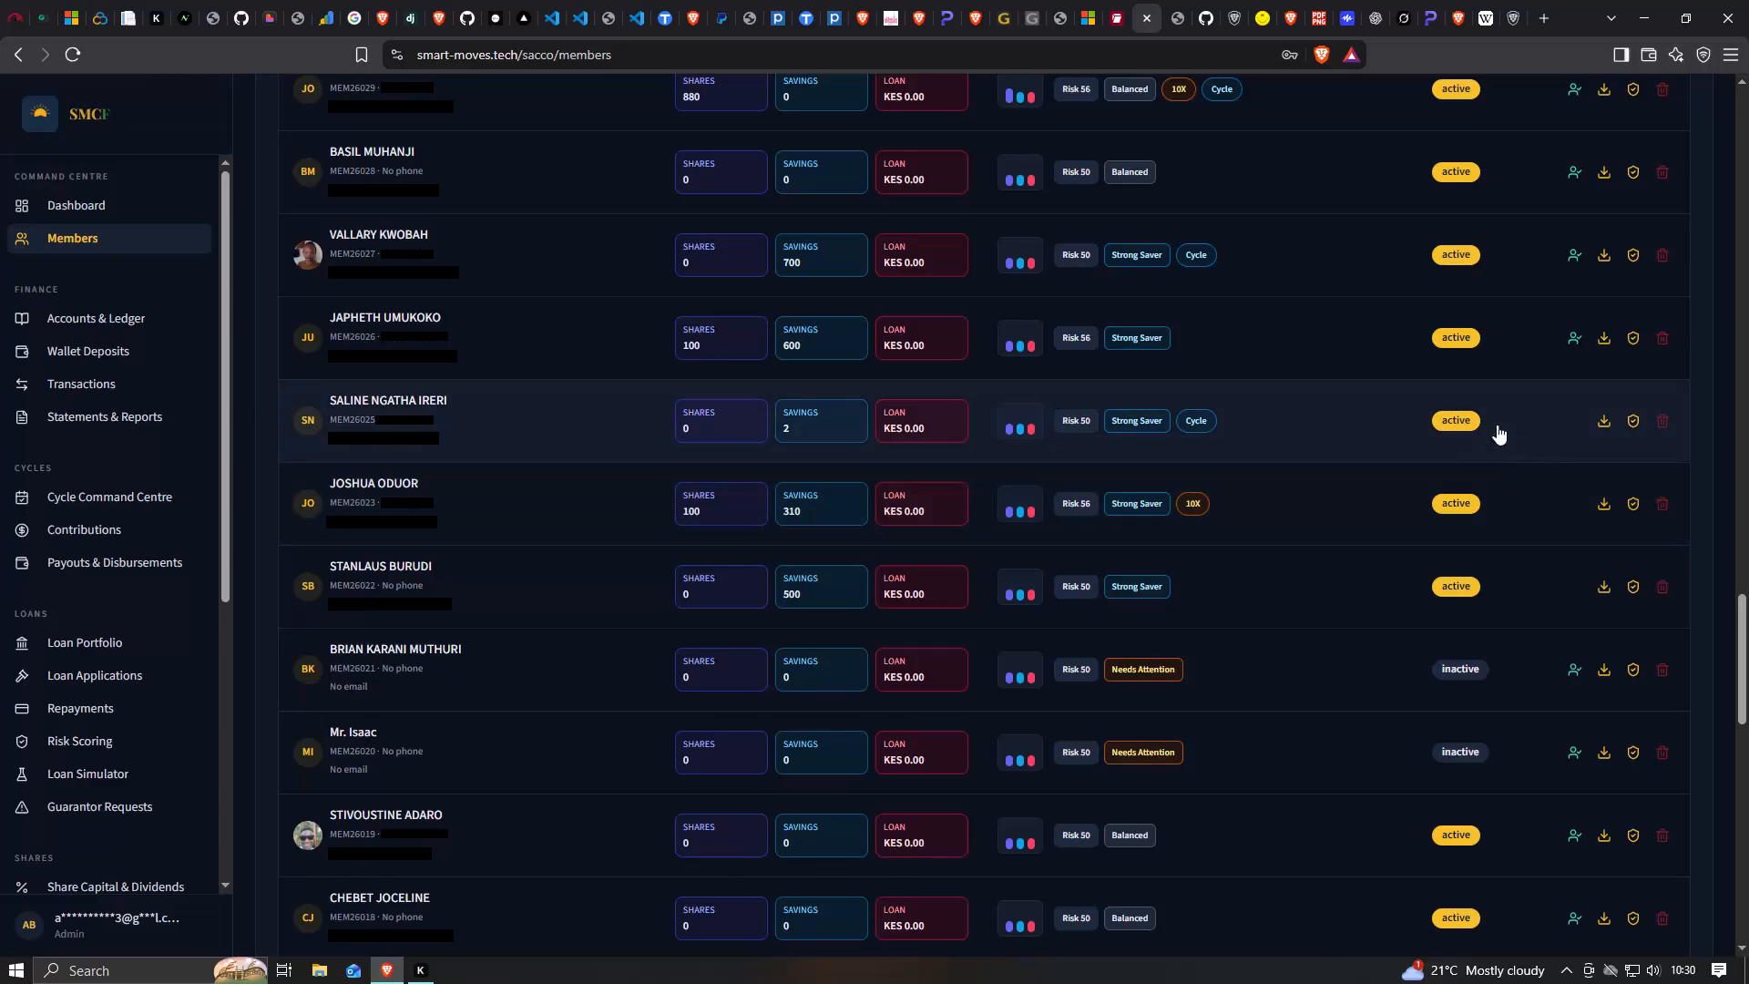
# Verify KYC for the active members with savings of 600 and 700, the member with 880 shares, and those with savings of 210 and 1,090.
pyautogui.click(1572, 339)
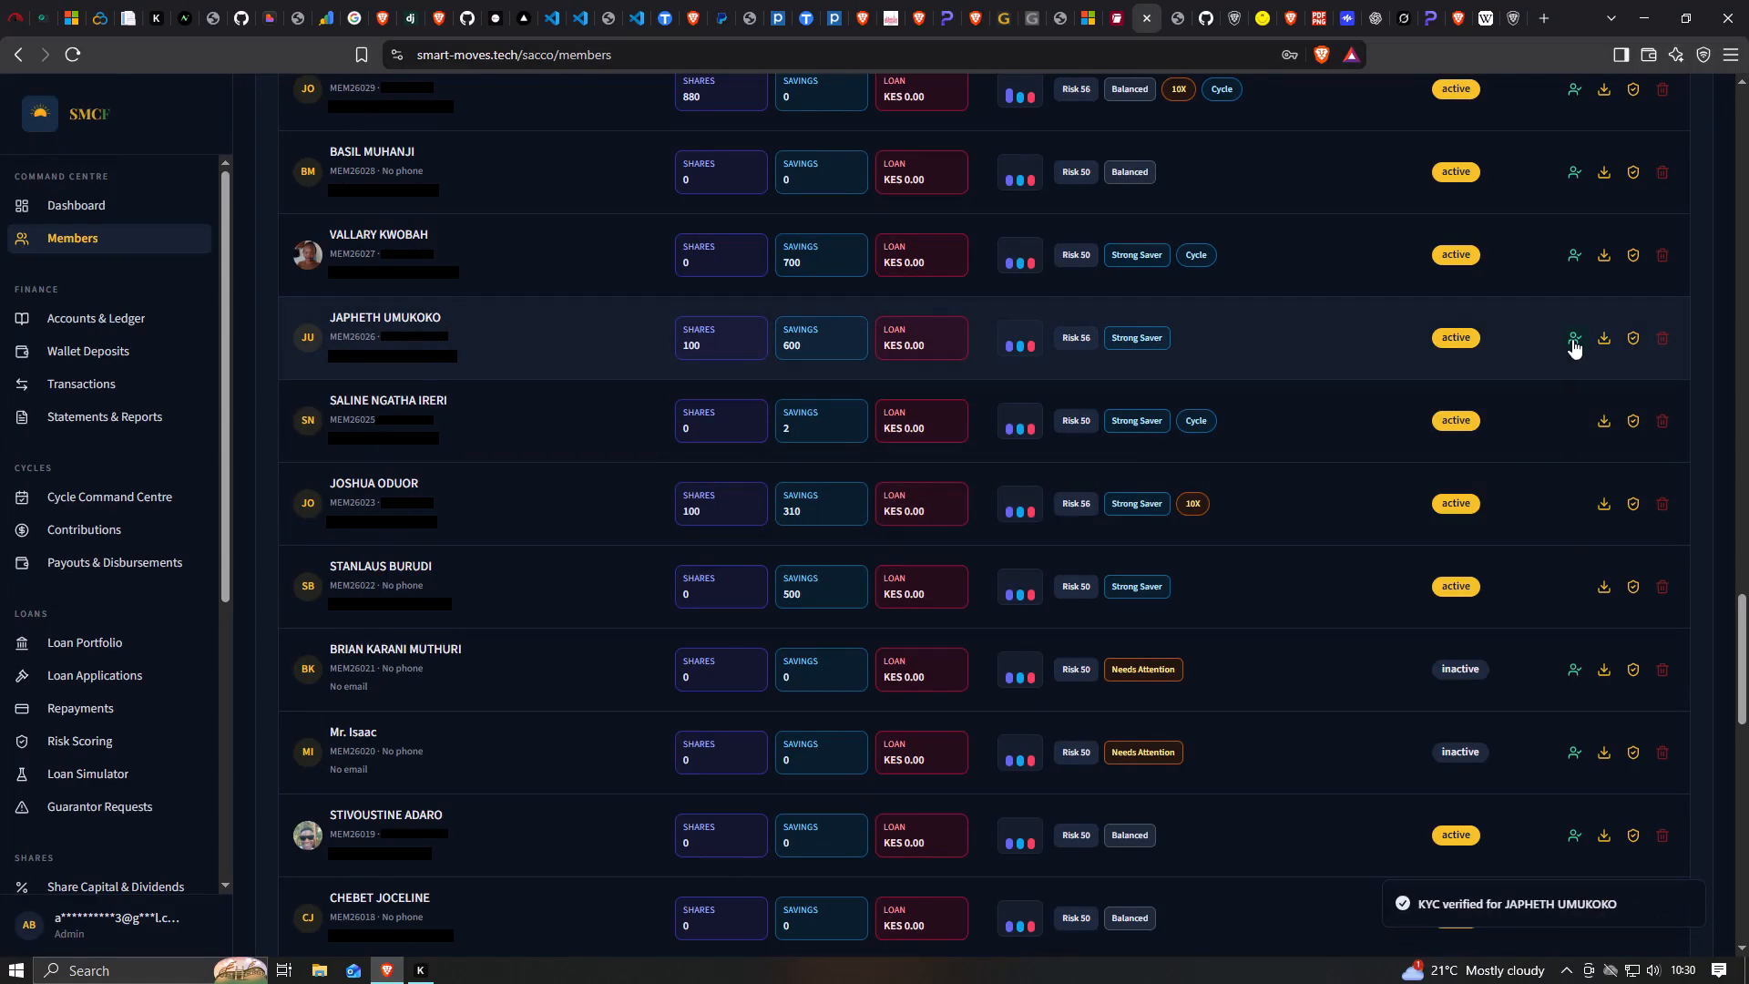
pyautogui.click(1574, 254)
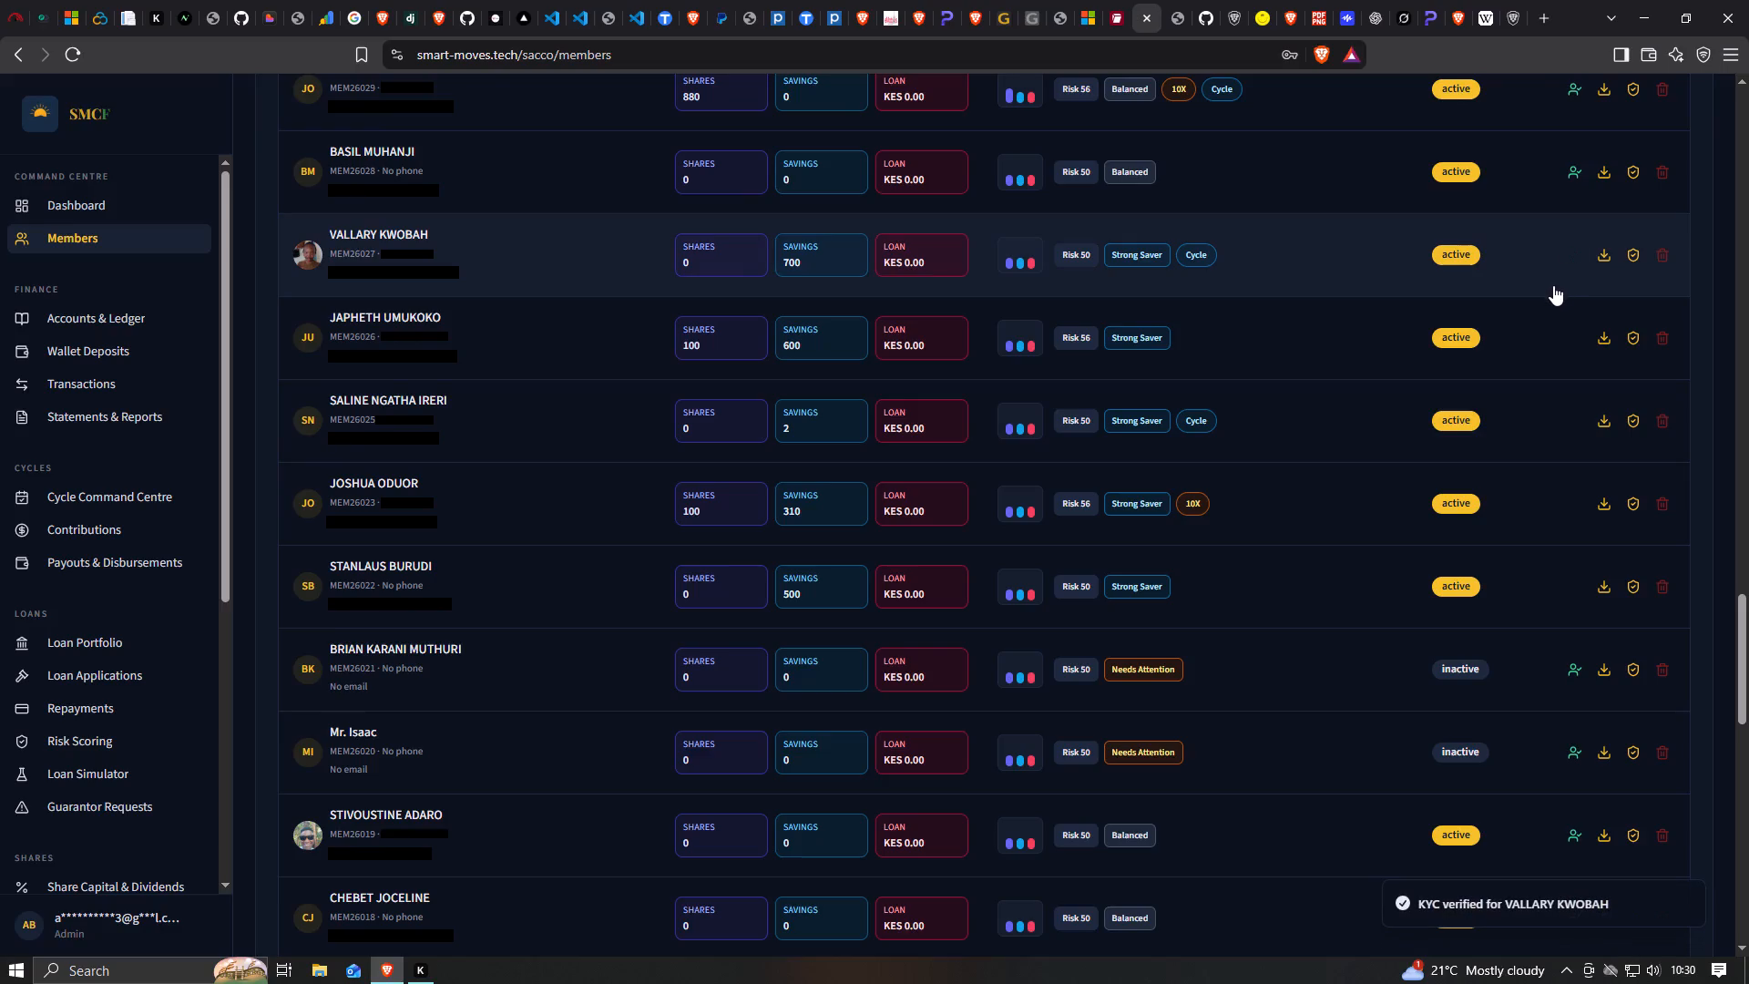
pyautogui.scroll(2, 1254, 476)
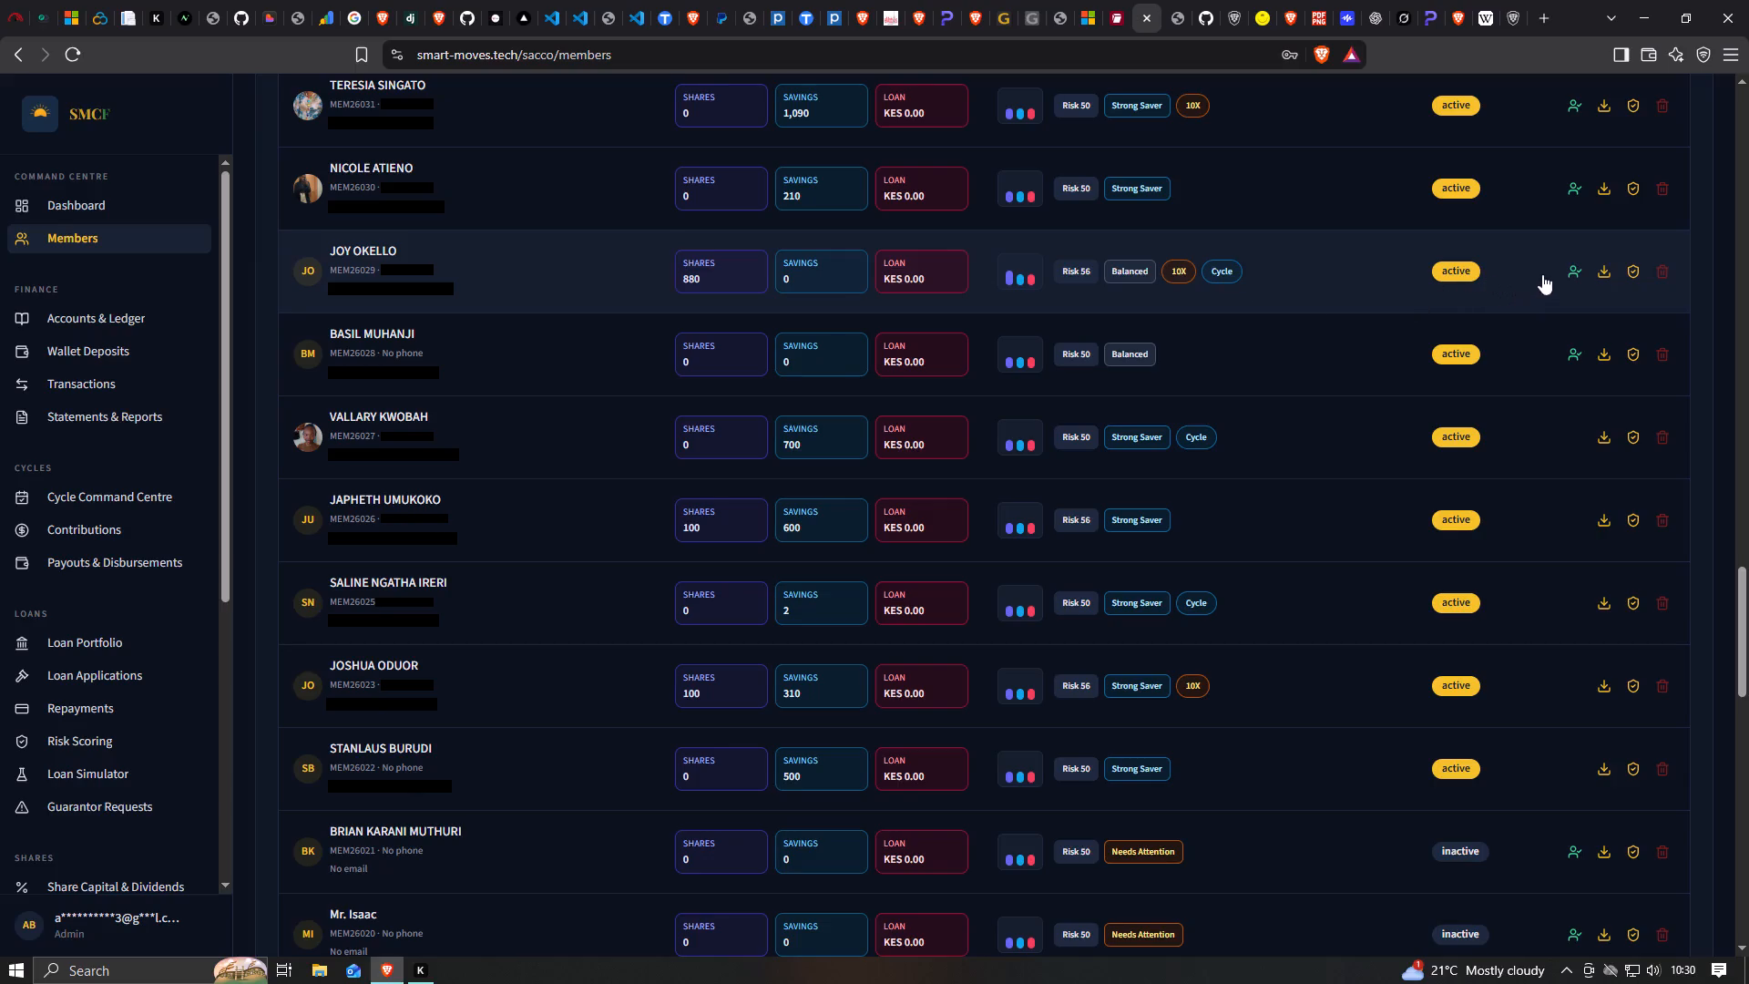
pyautogui.click(1577, 272)
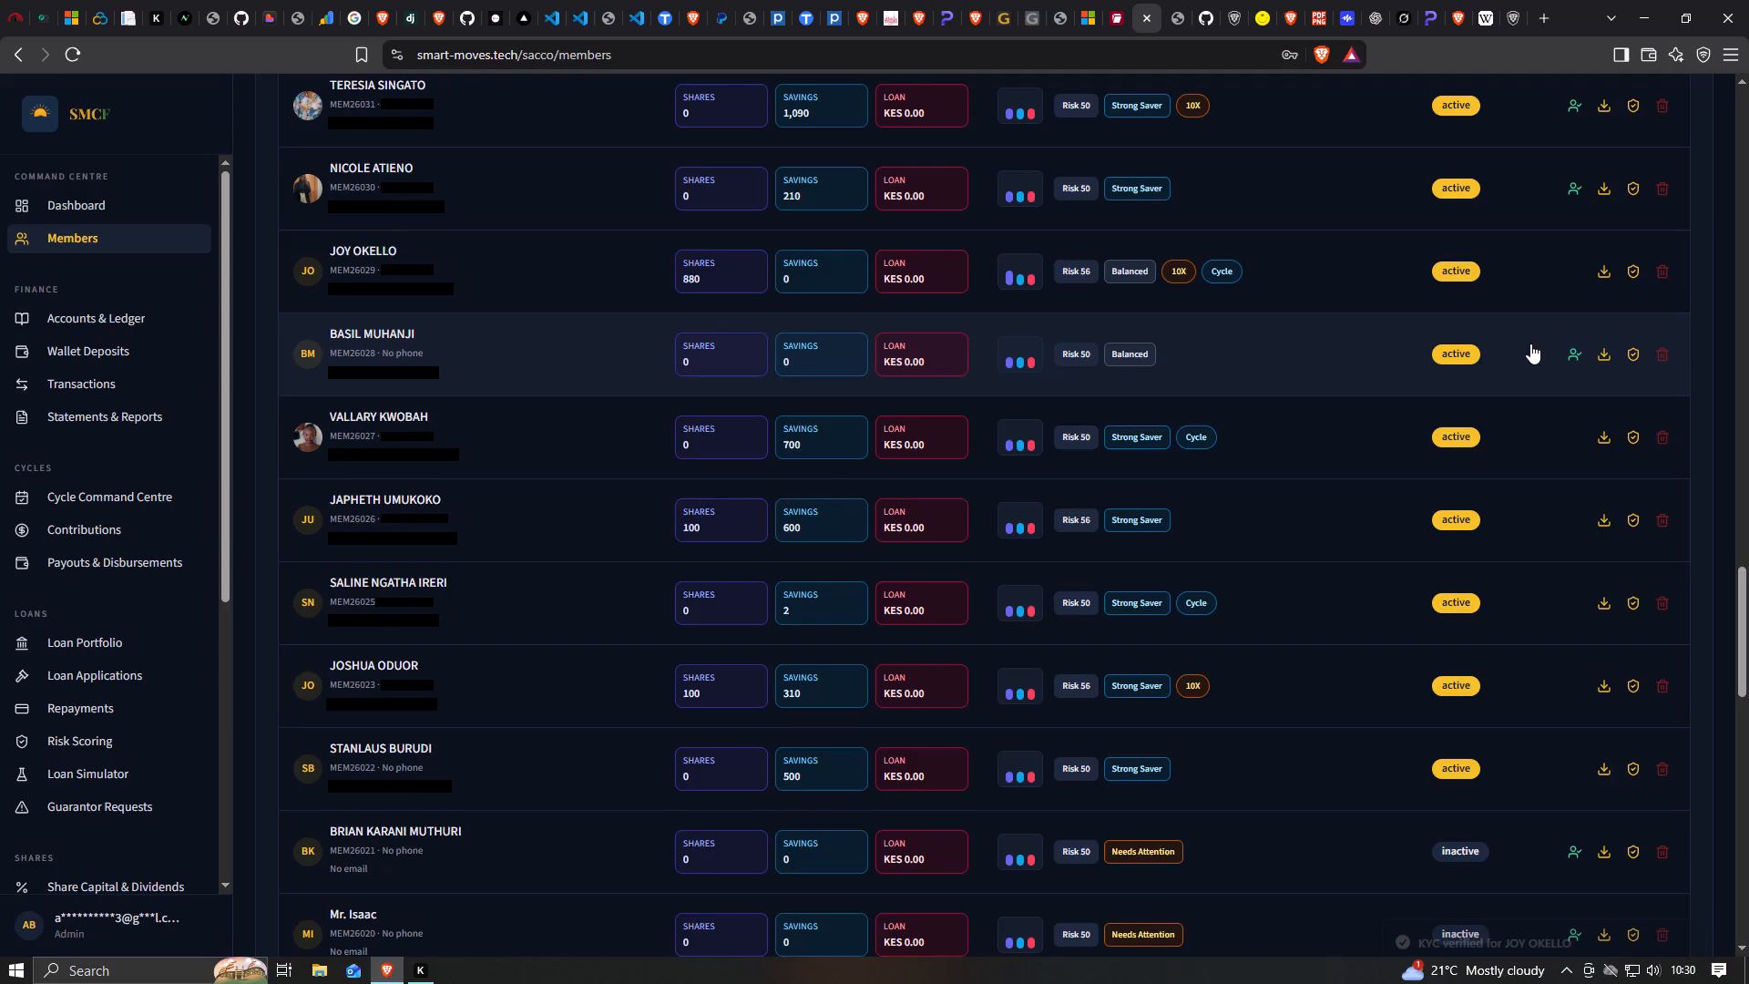
pyautogui.scroll(2, 1315, 609)
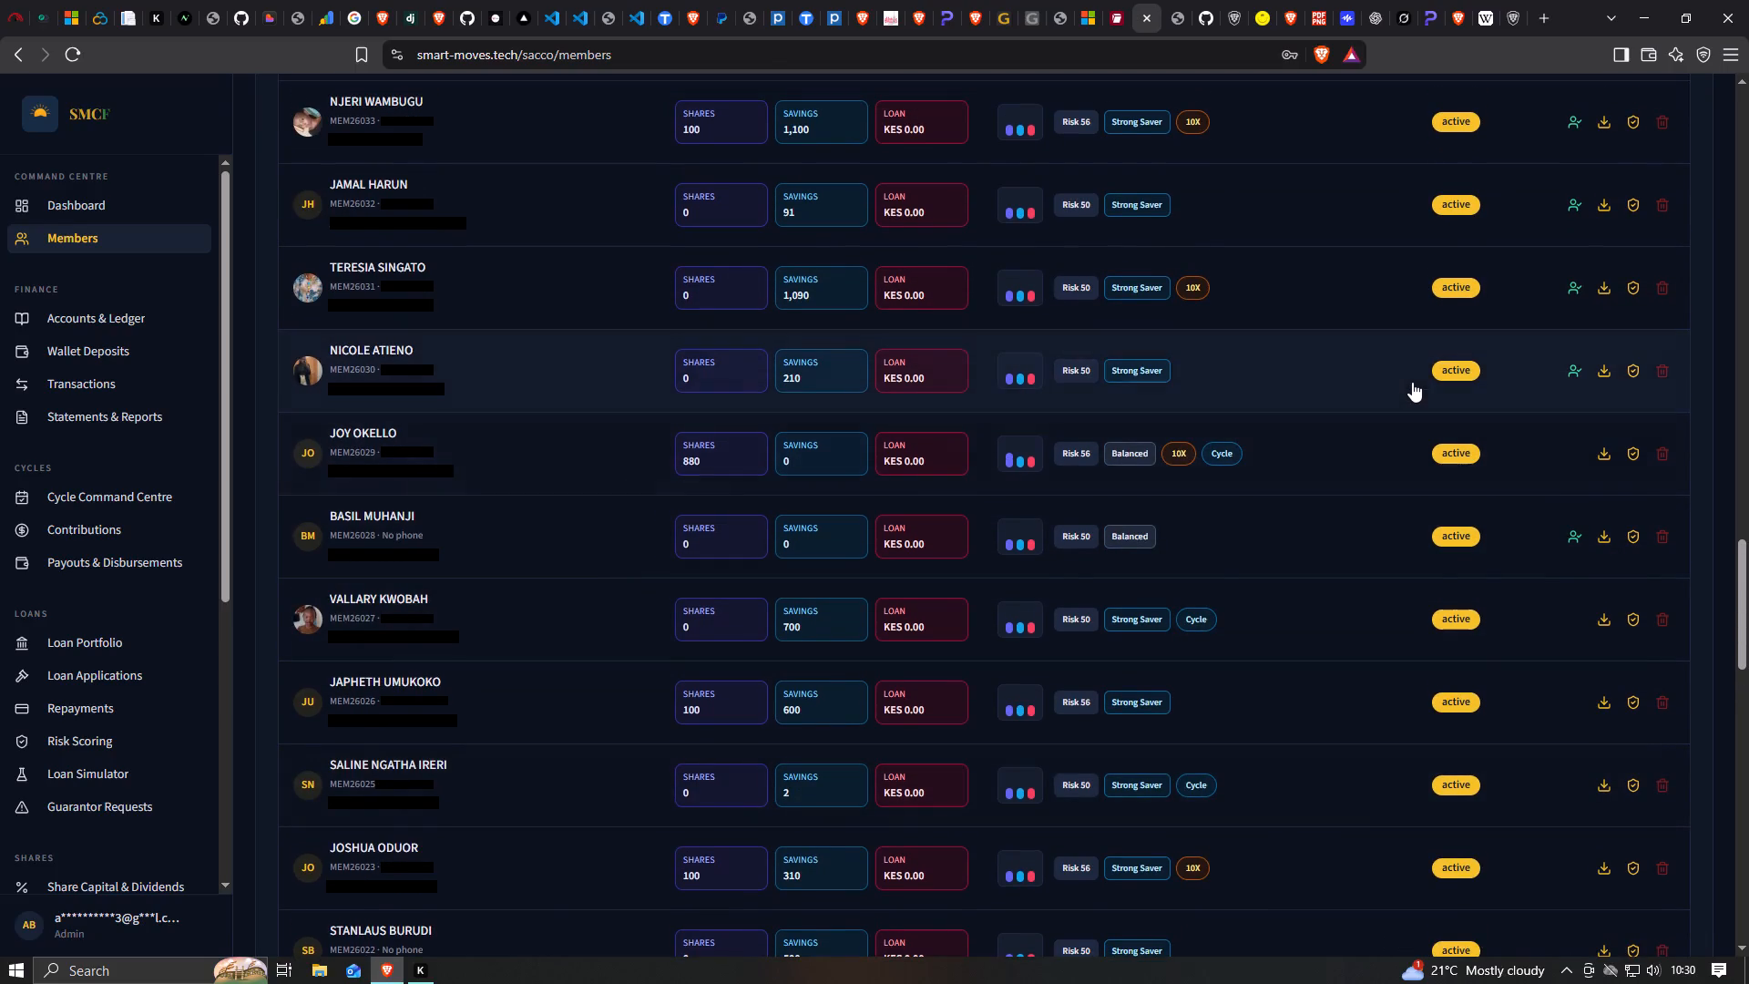
pyautogui.click(1570, 373)
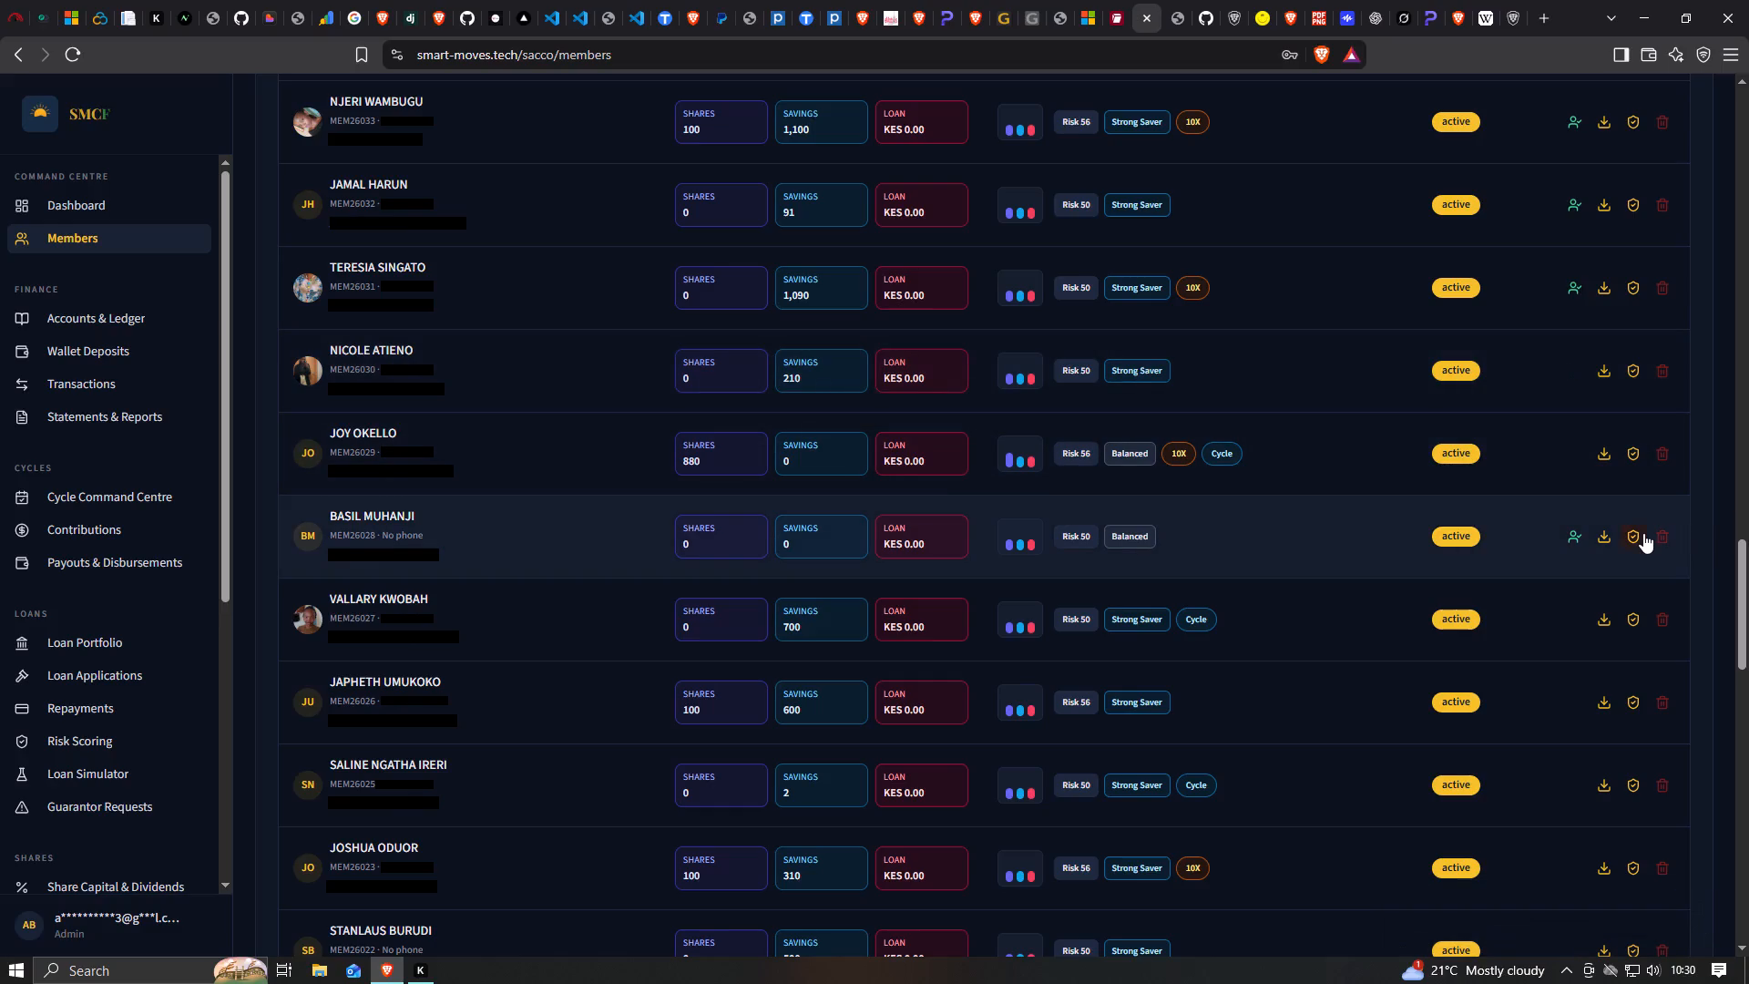
pyautogui.click(1574, 285)
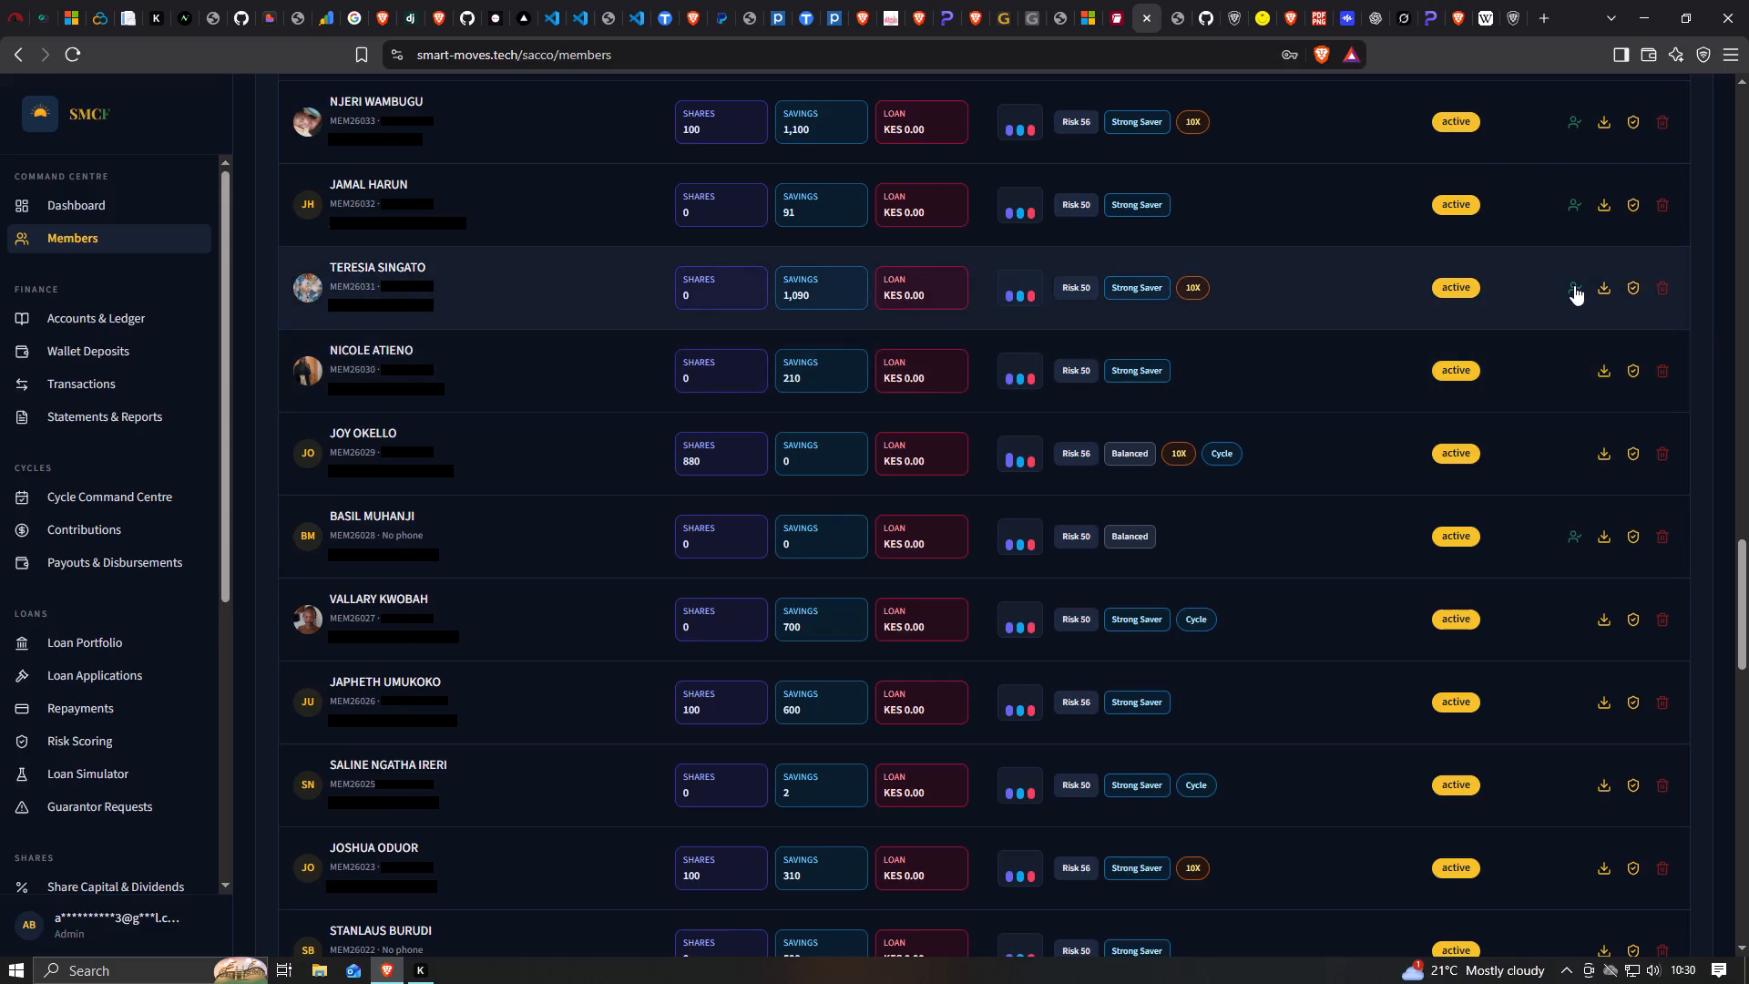
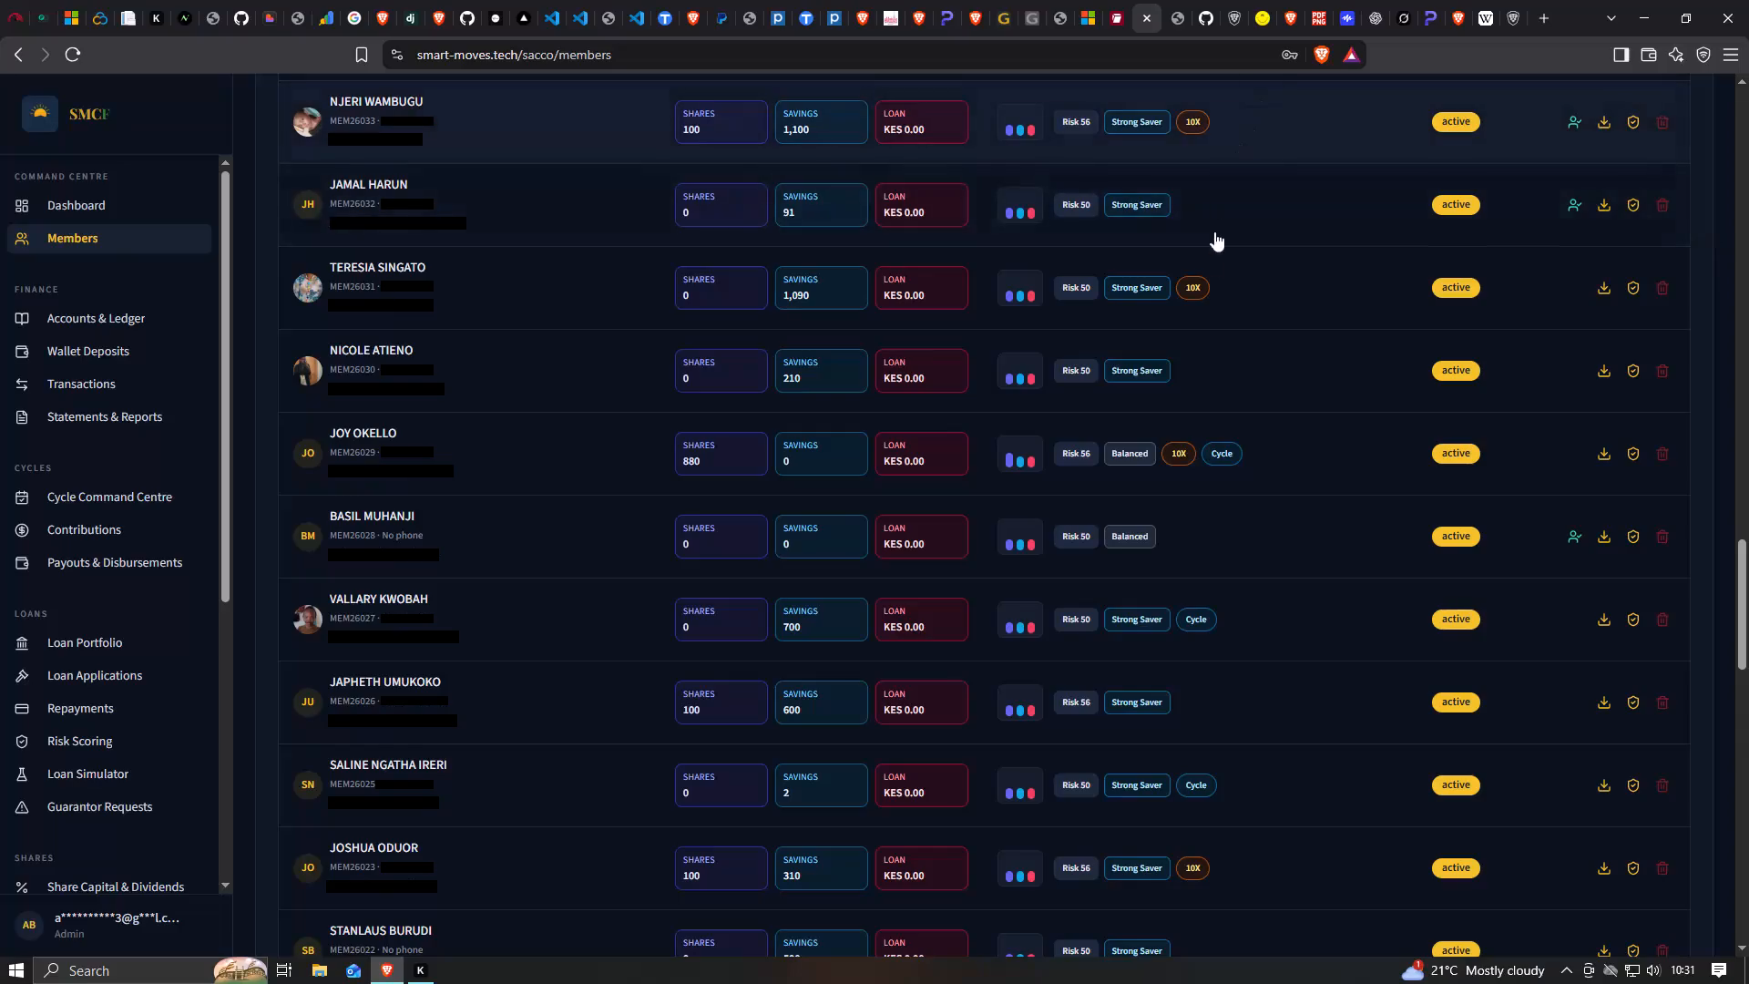
# Verify KYC for the active members with savings of 91, 1,100, 40 and 1,000.
pyautogui.scroll(1, 1203, 355)
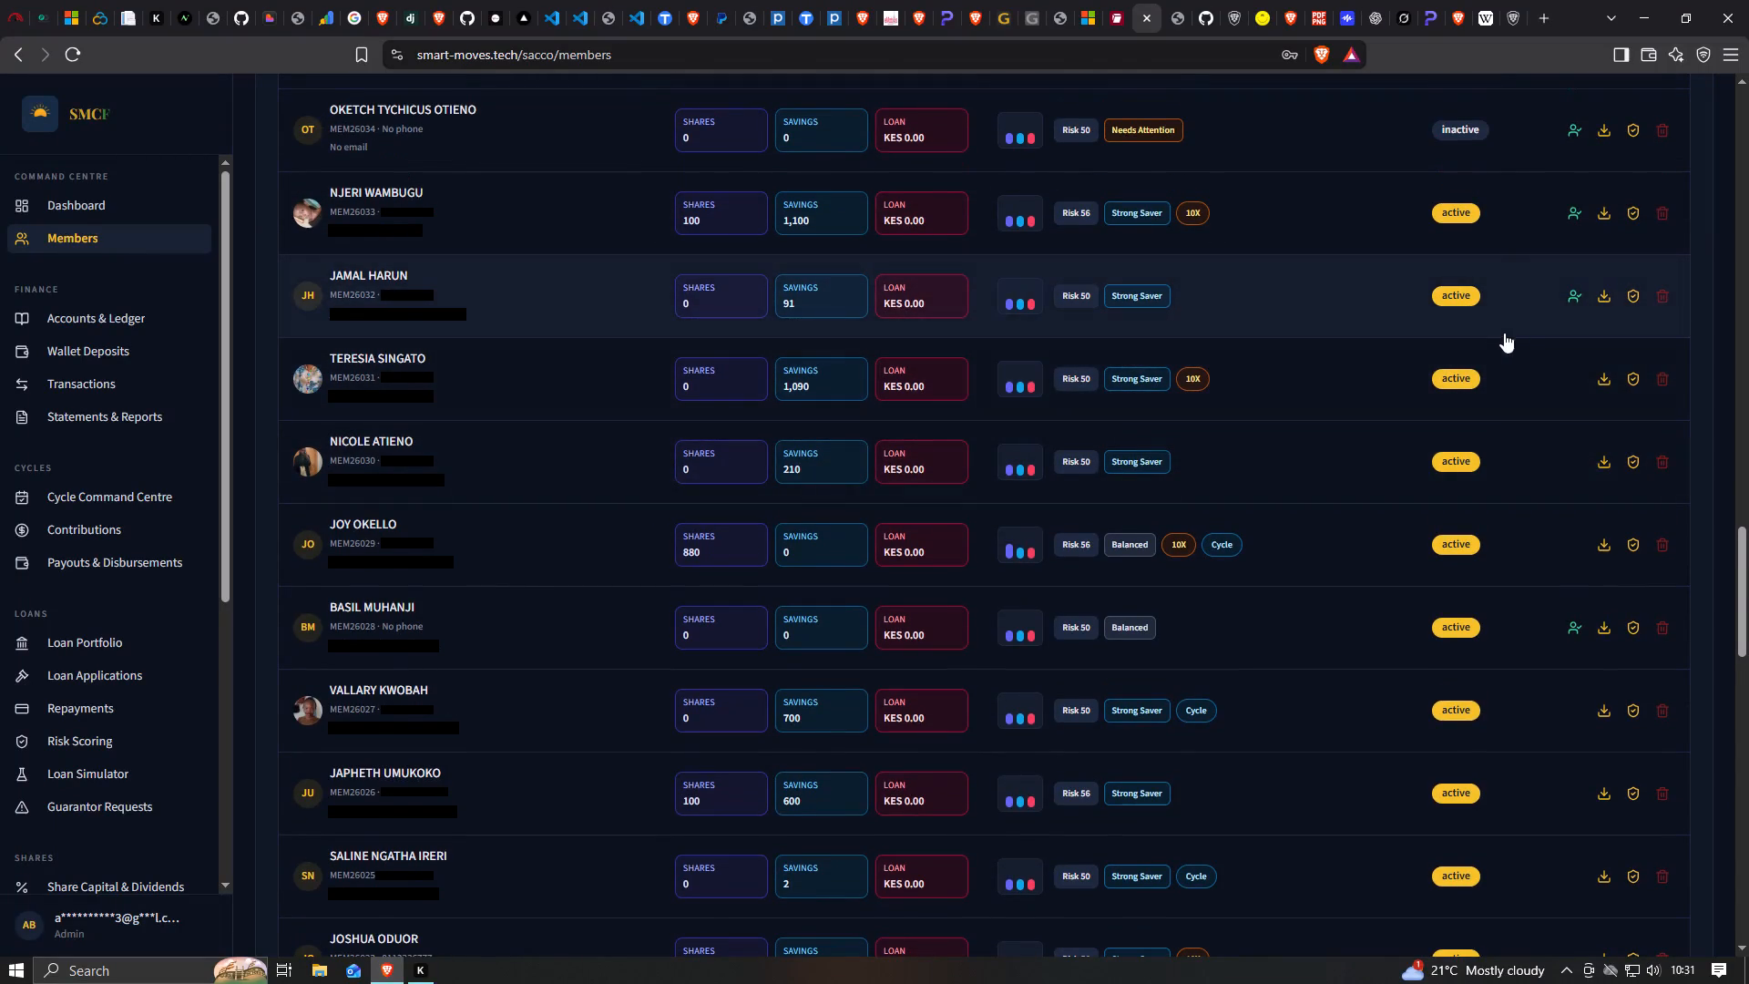
pyautogui.click(1579, 302)
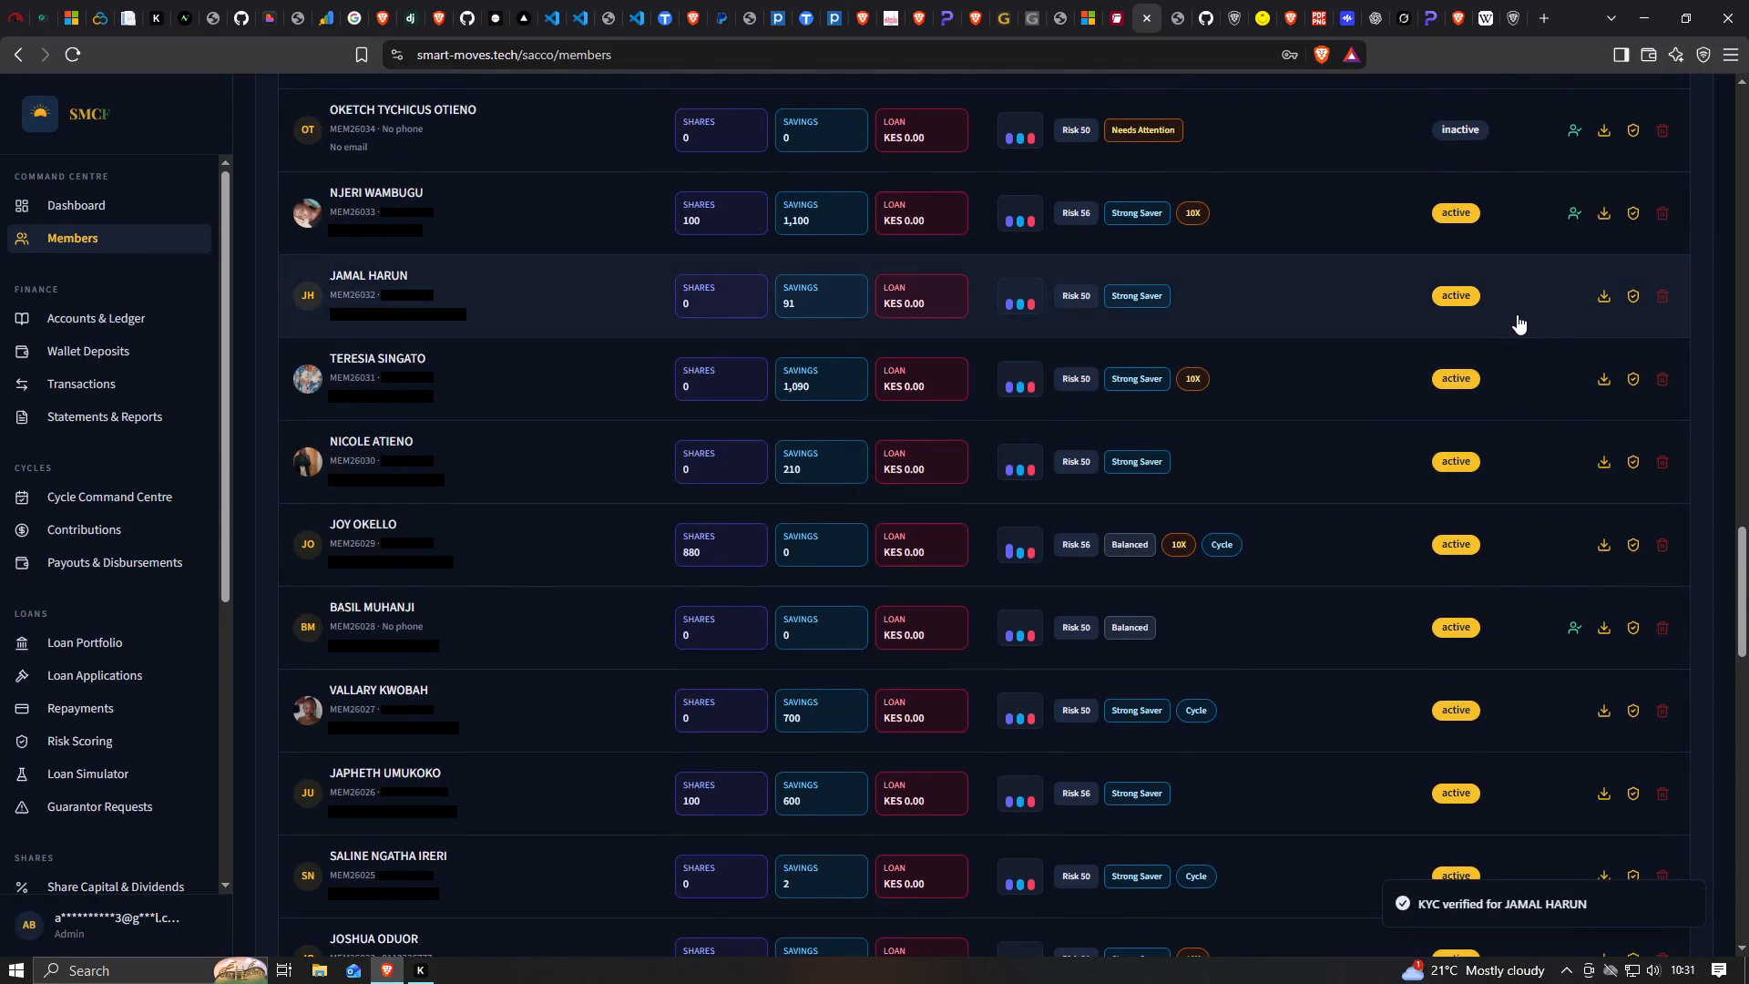
pyautogui.click(1575, 213)
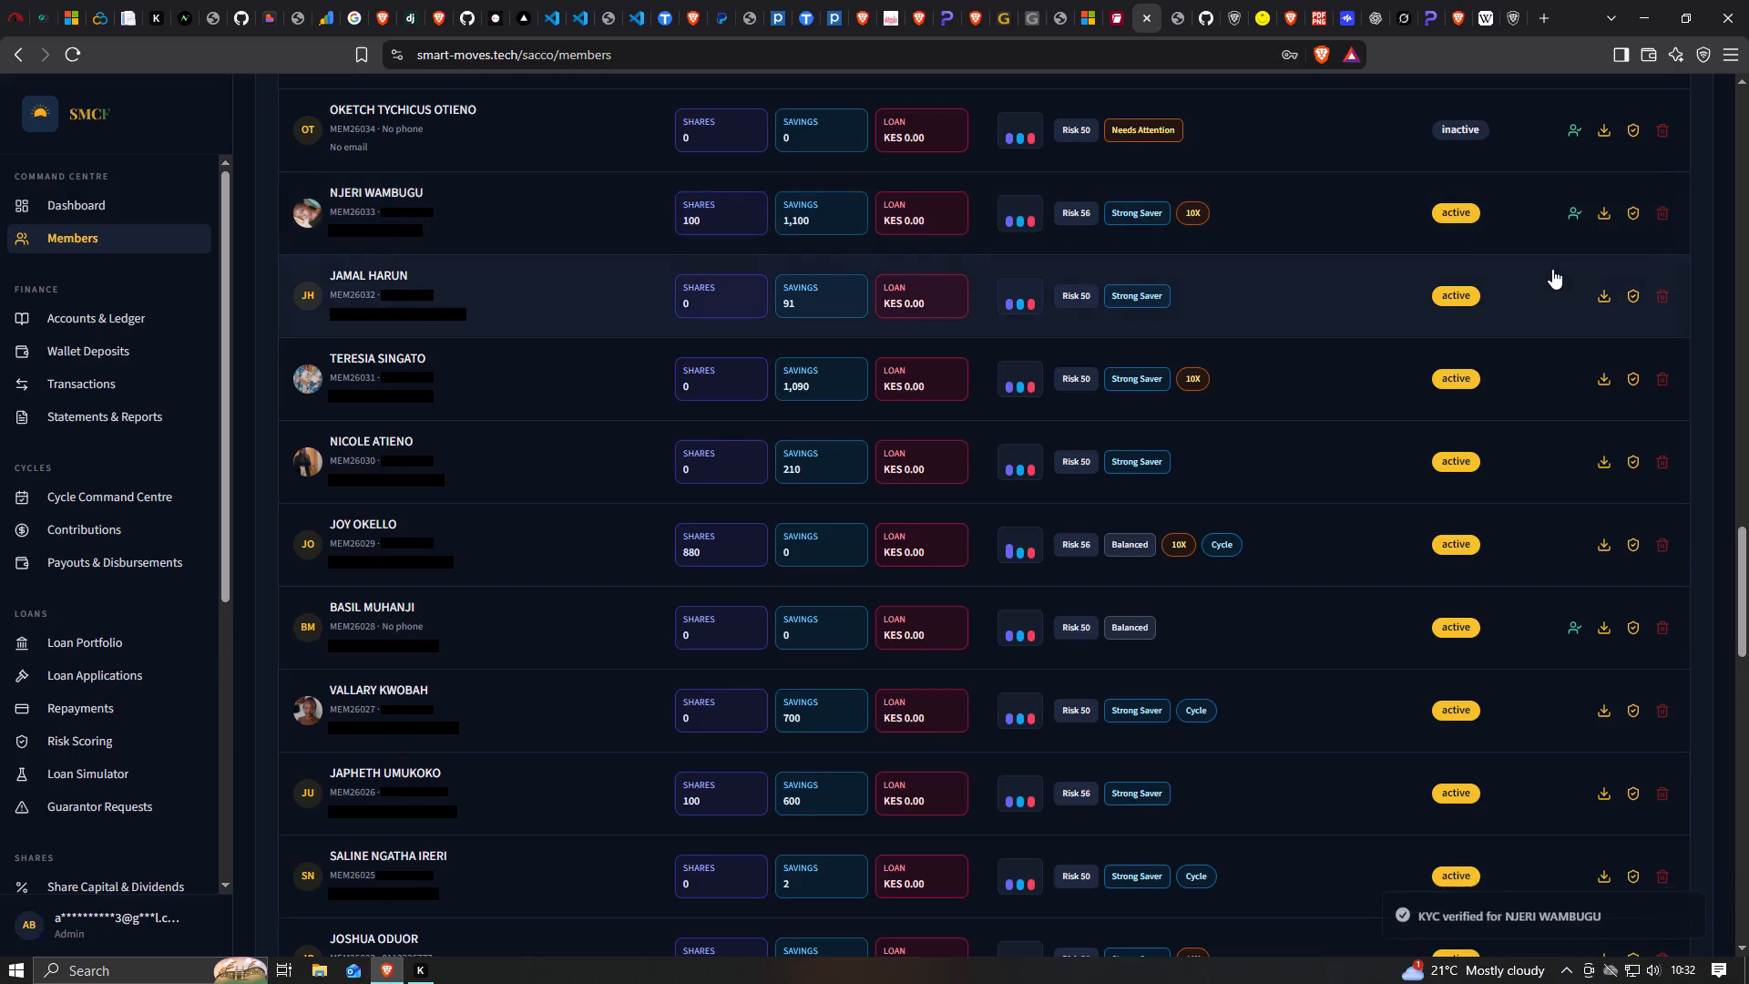
pyautogui.scroll(2, 1393, 334)
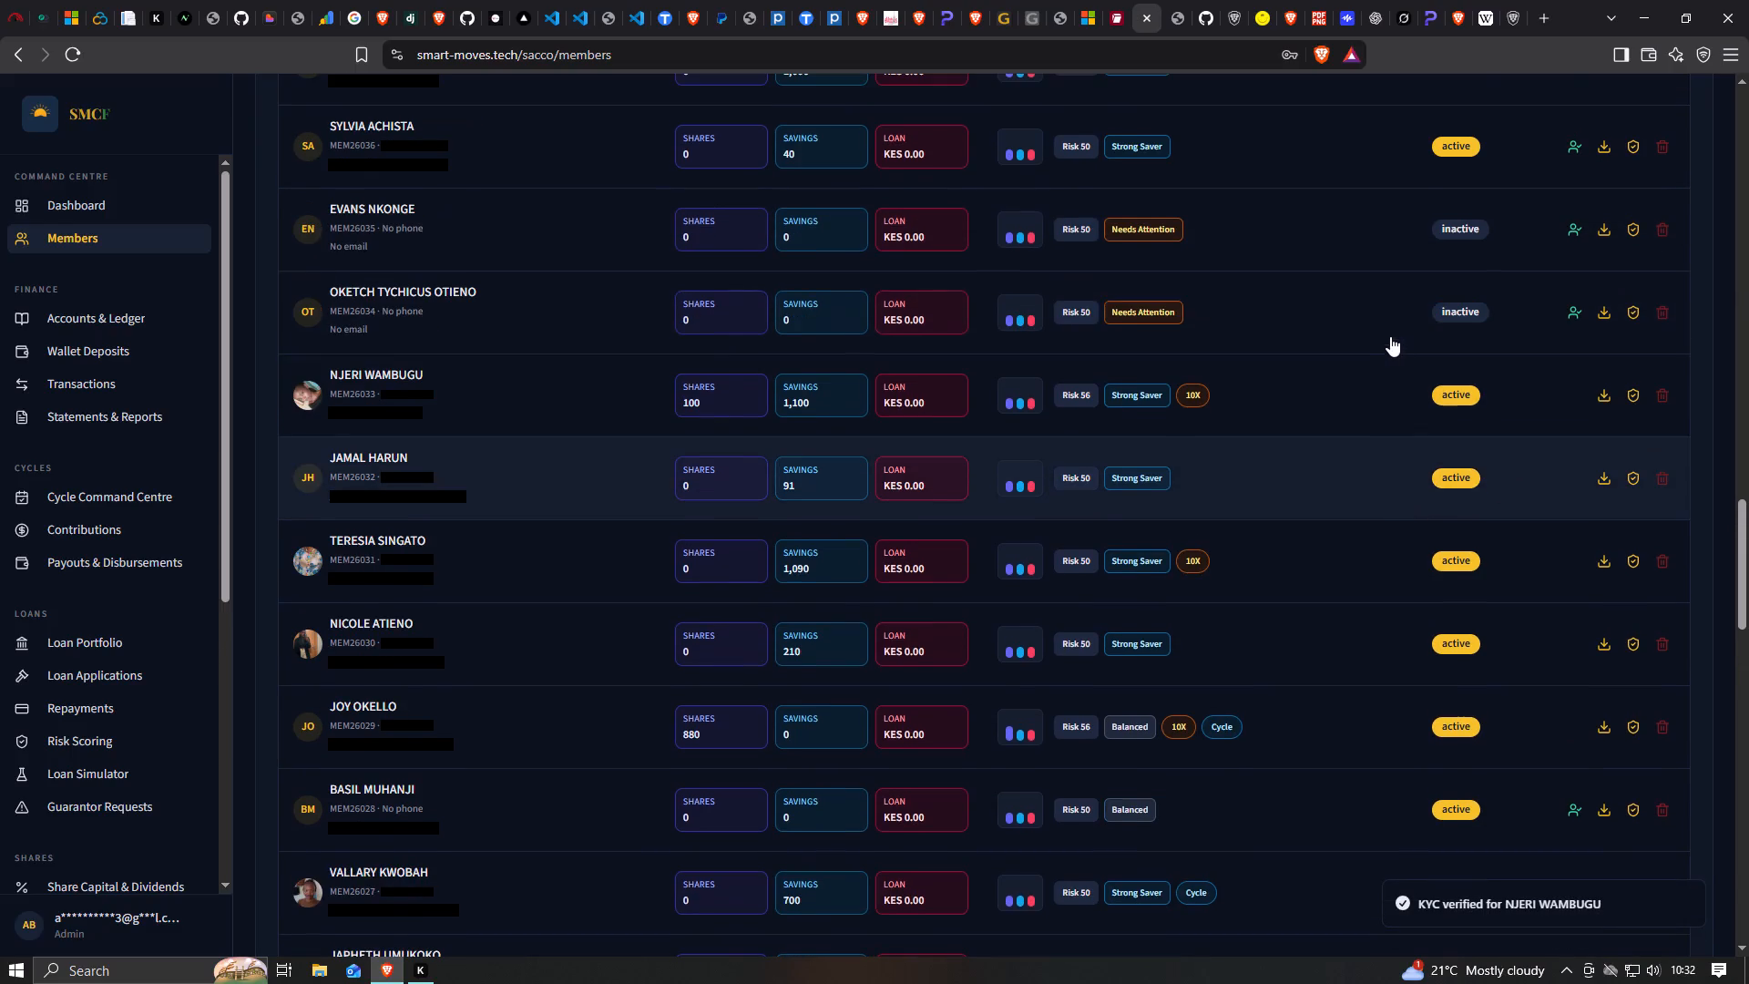
pyautogui.scroll(2, 1382, 341)
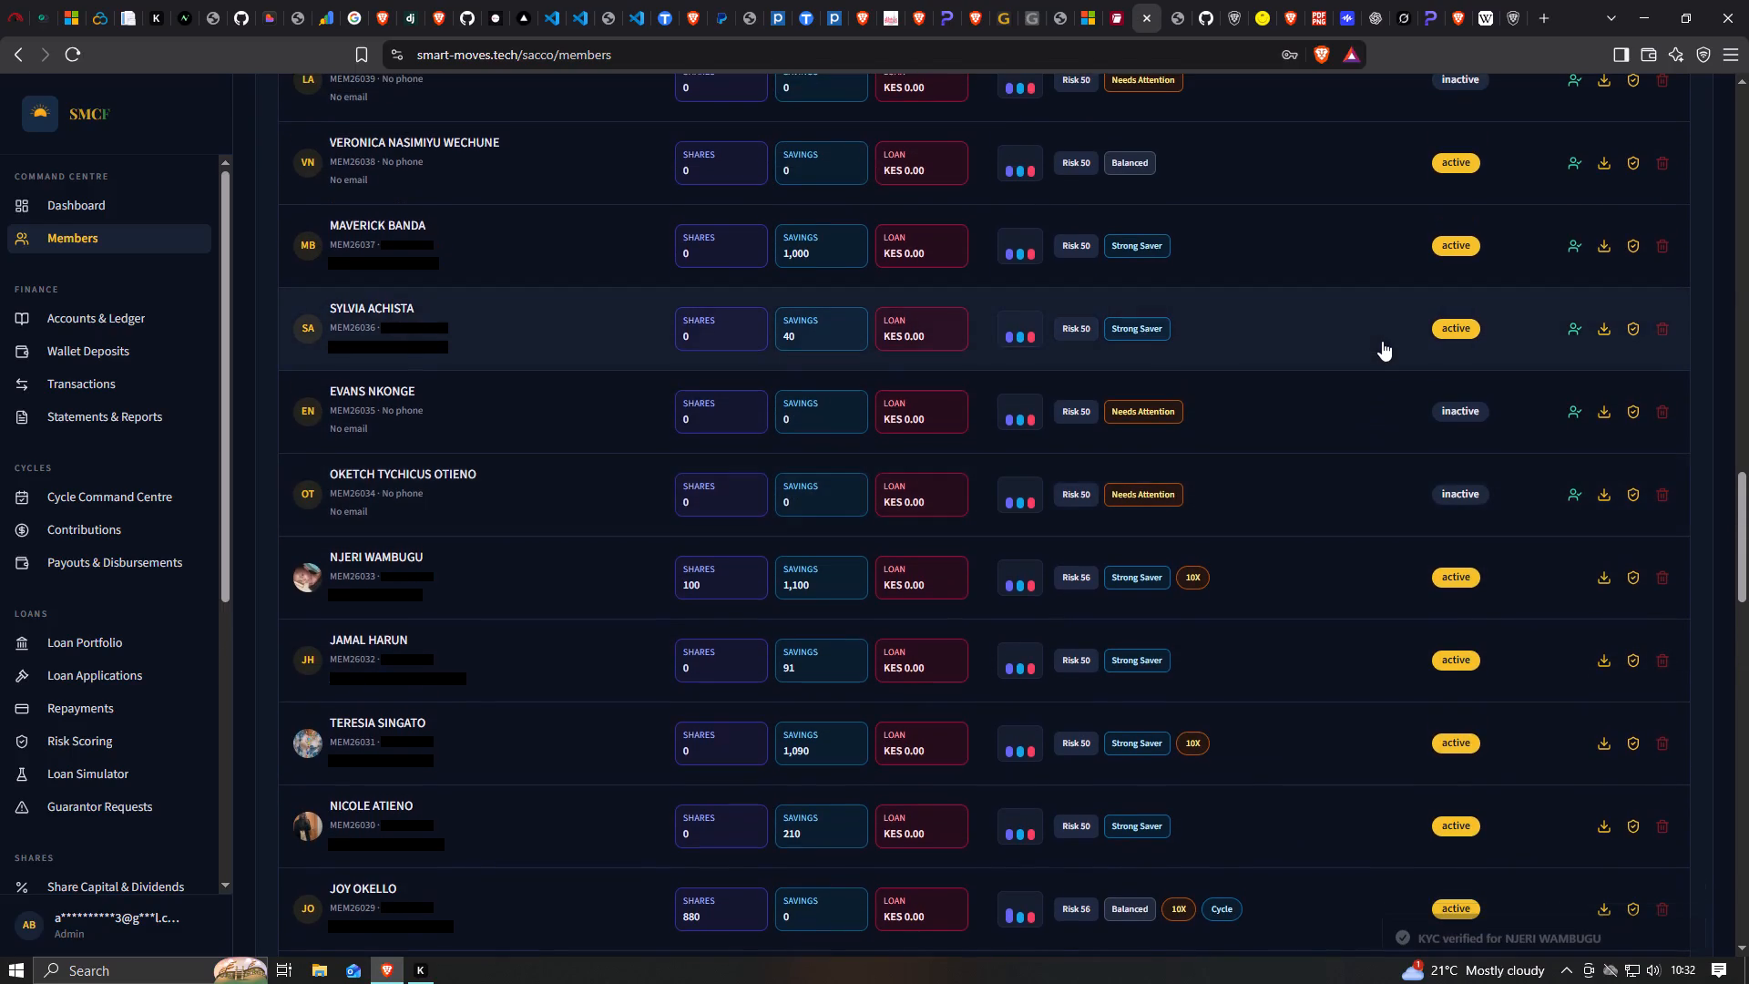
pyautogui.click(1574, 332)
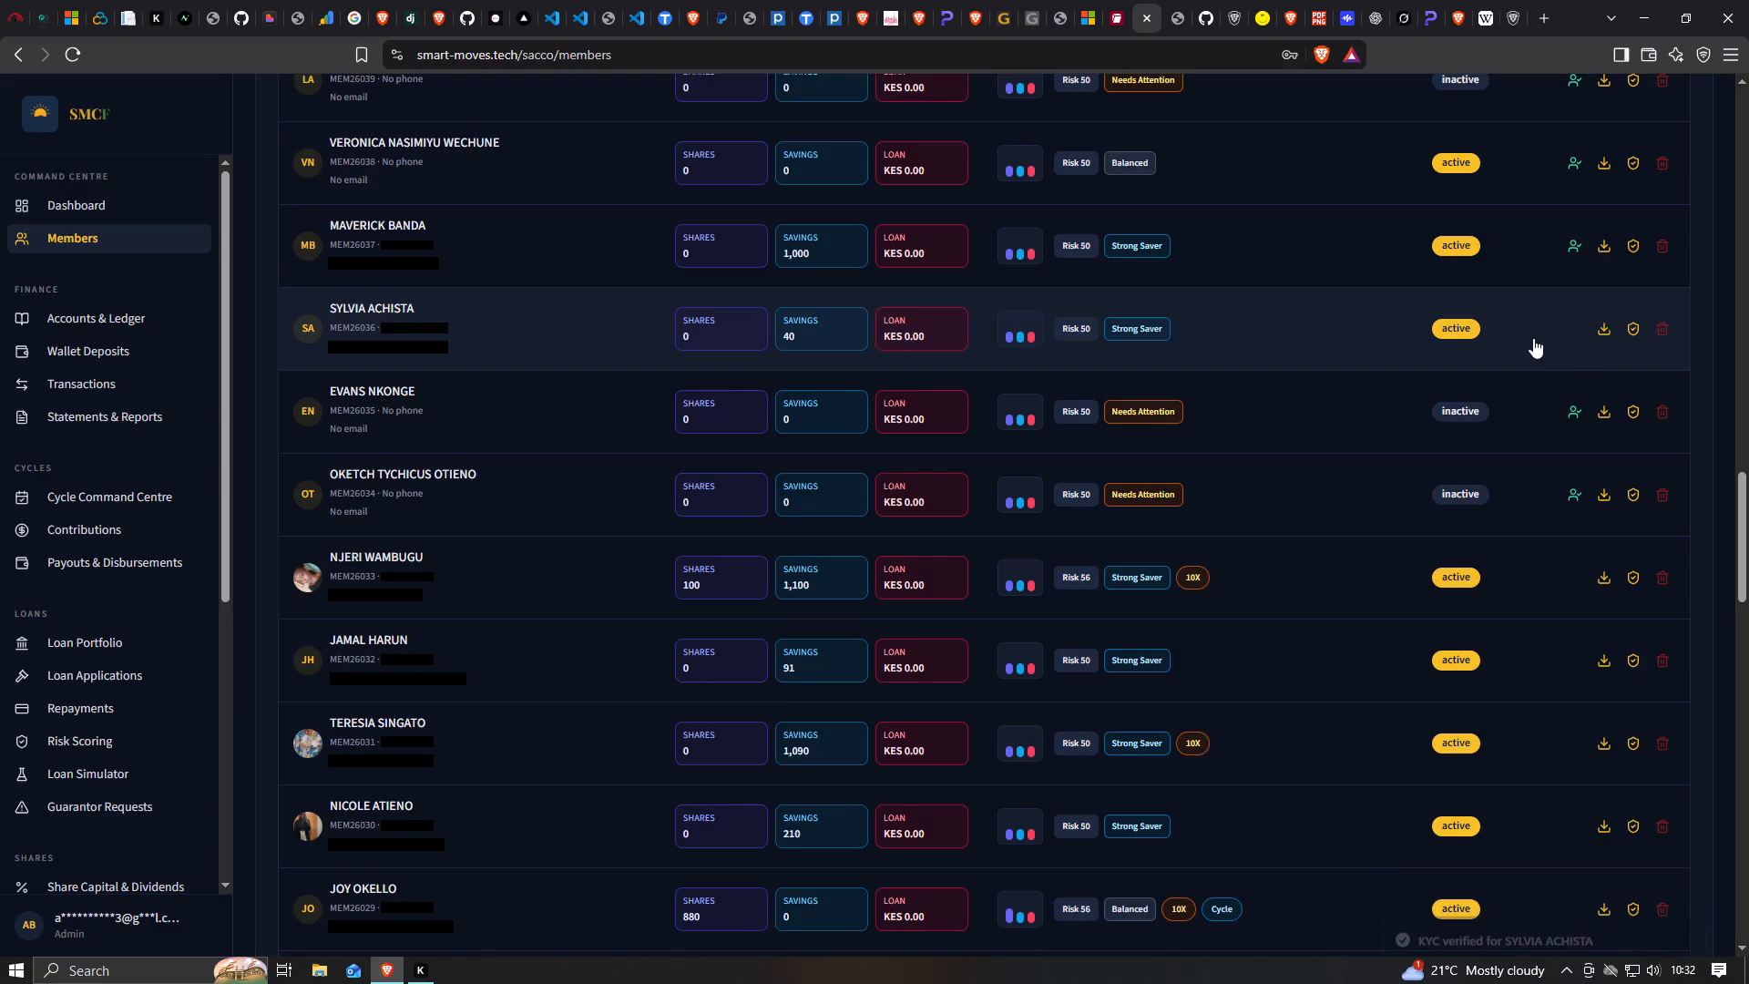
pyautogui.click(1572, 253)
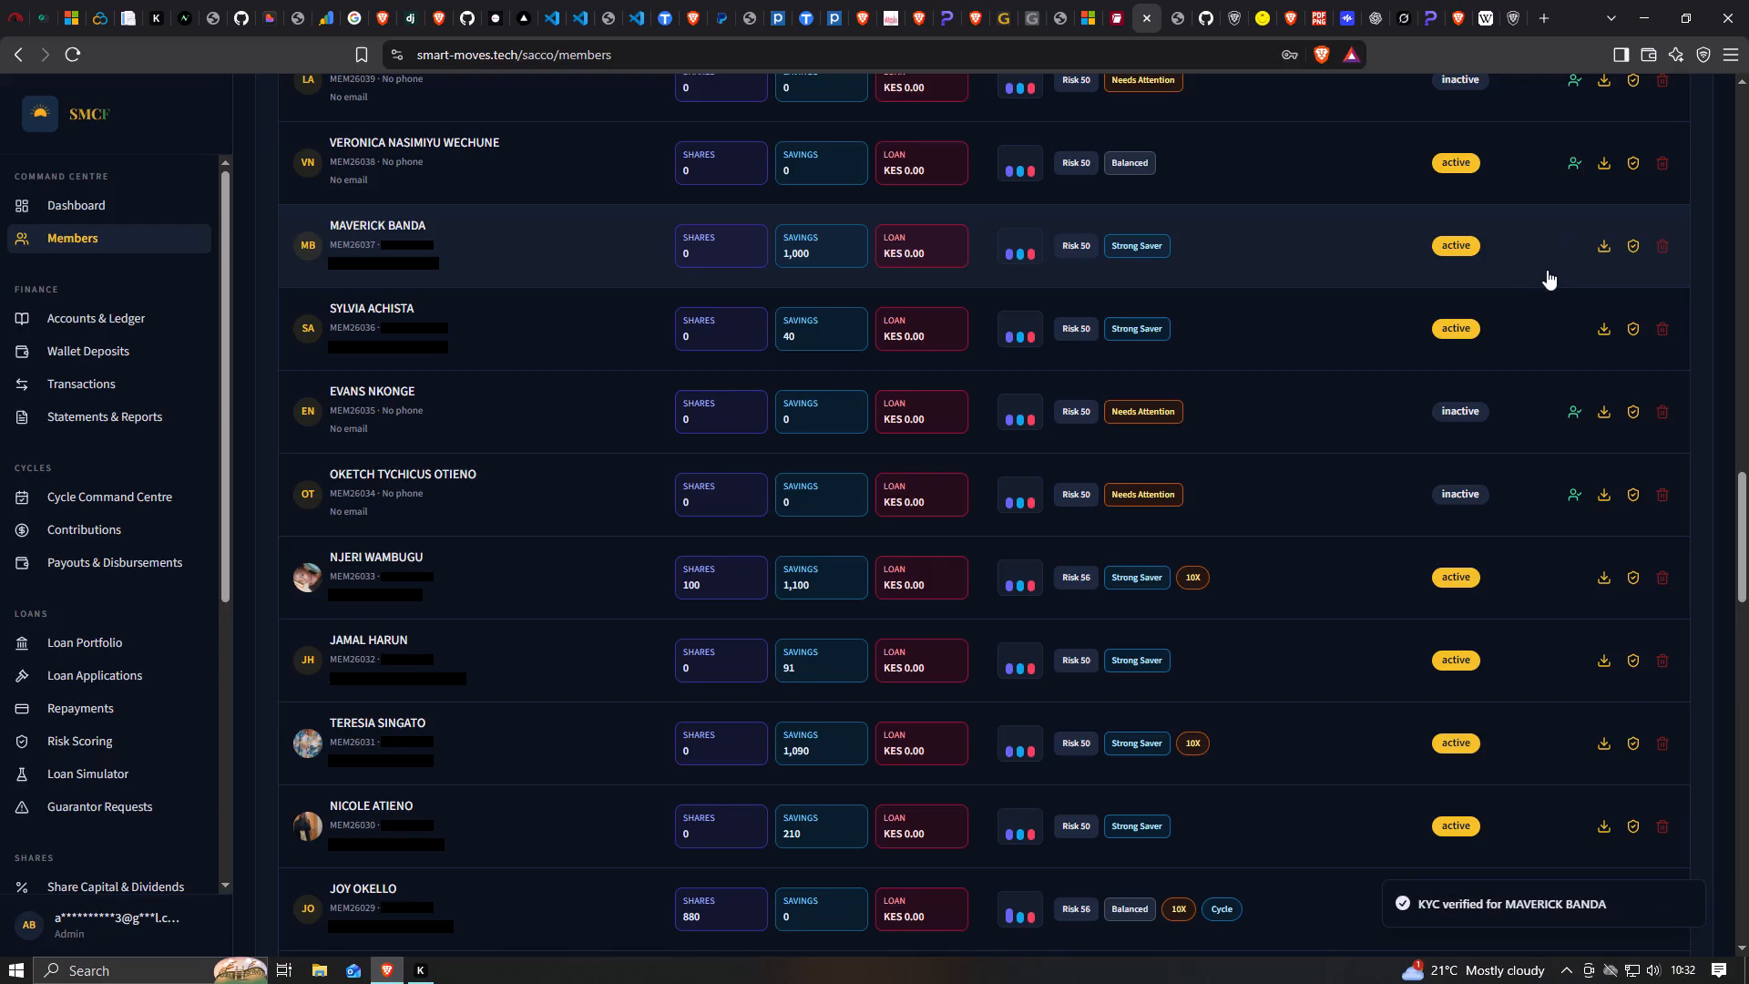
# Verify KYC for the active member with 90 in both shares and savings, and those with savings of 500 and 40.
pyautogui.scroll(2, 1517, 284)
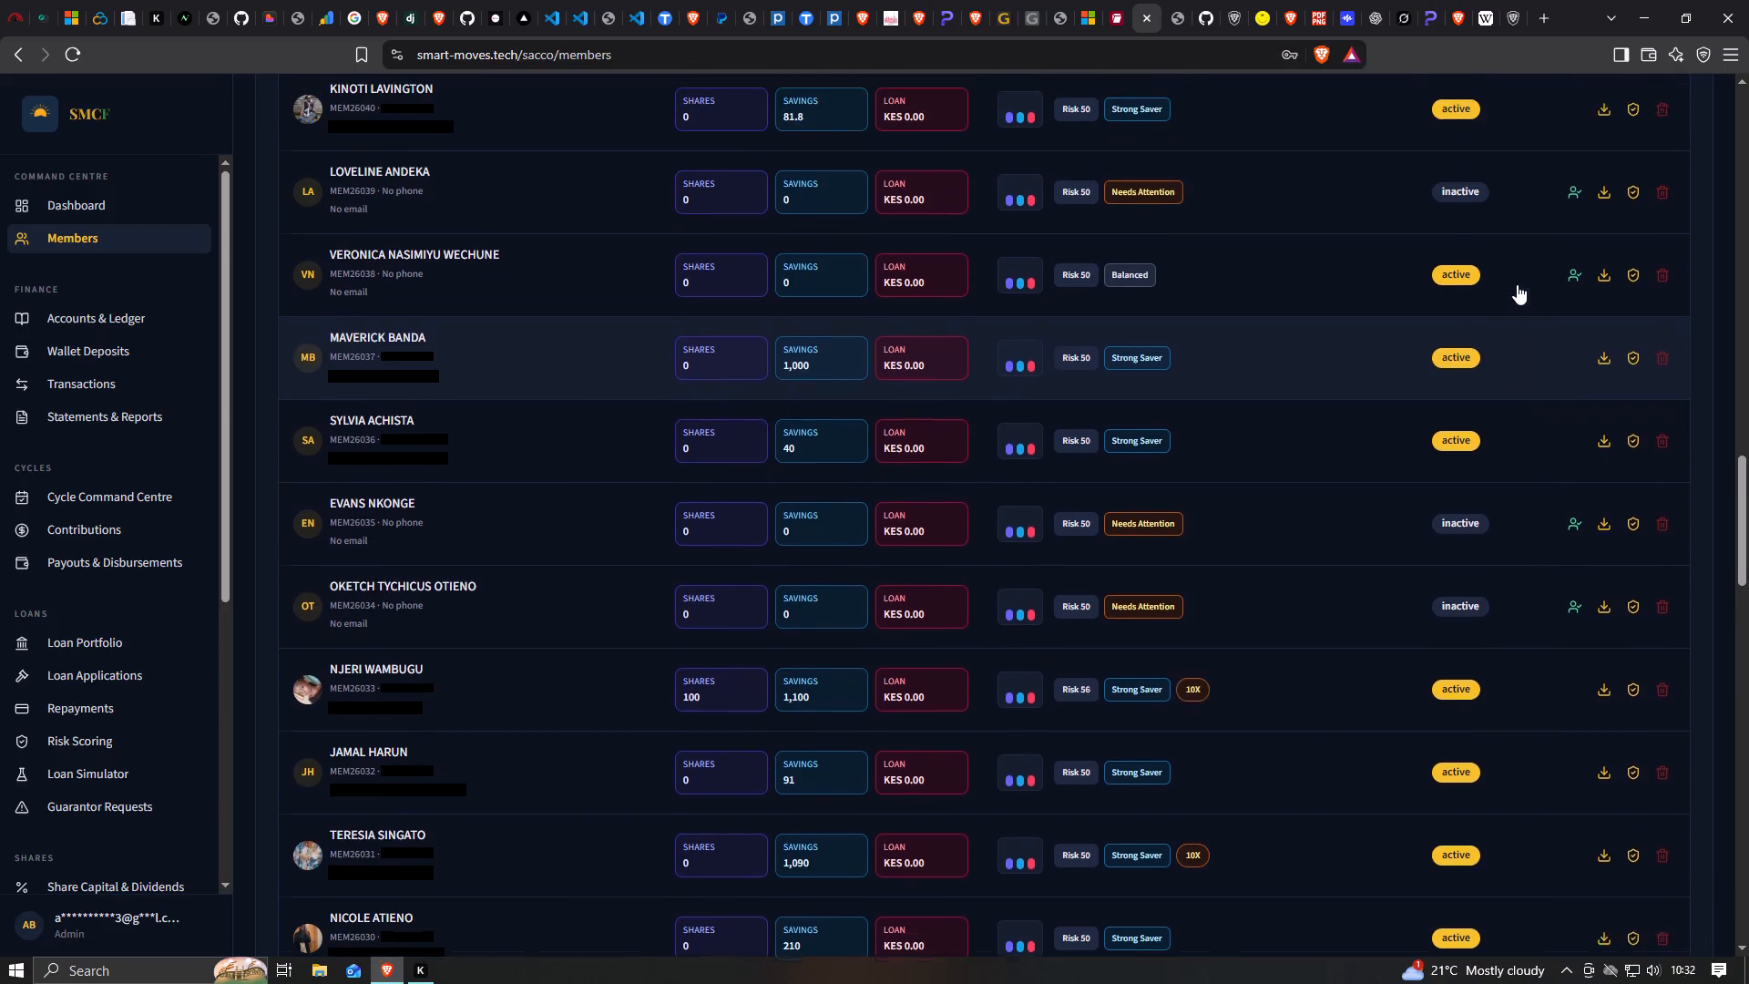
pyautogui.scroll(1, 1517, 284)
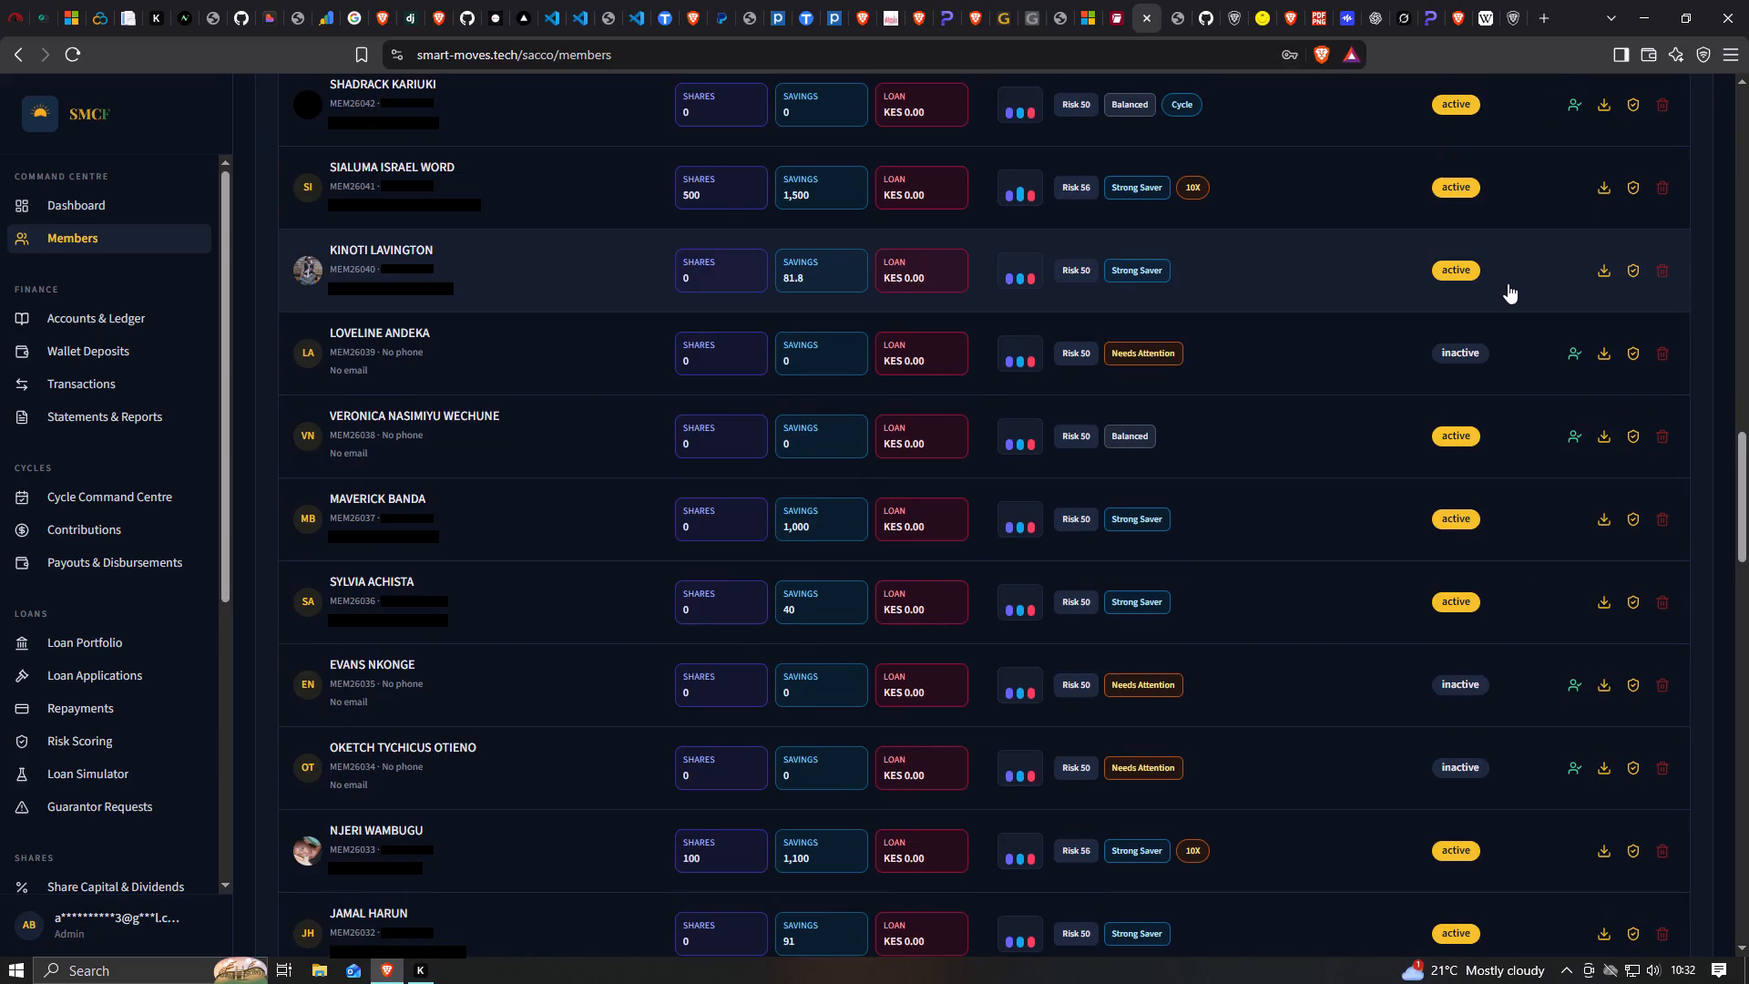
pyautogui.scroll(1, 1508, 283)
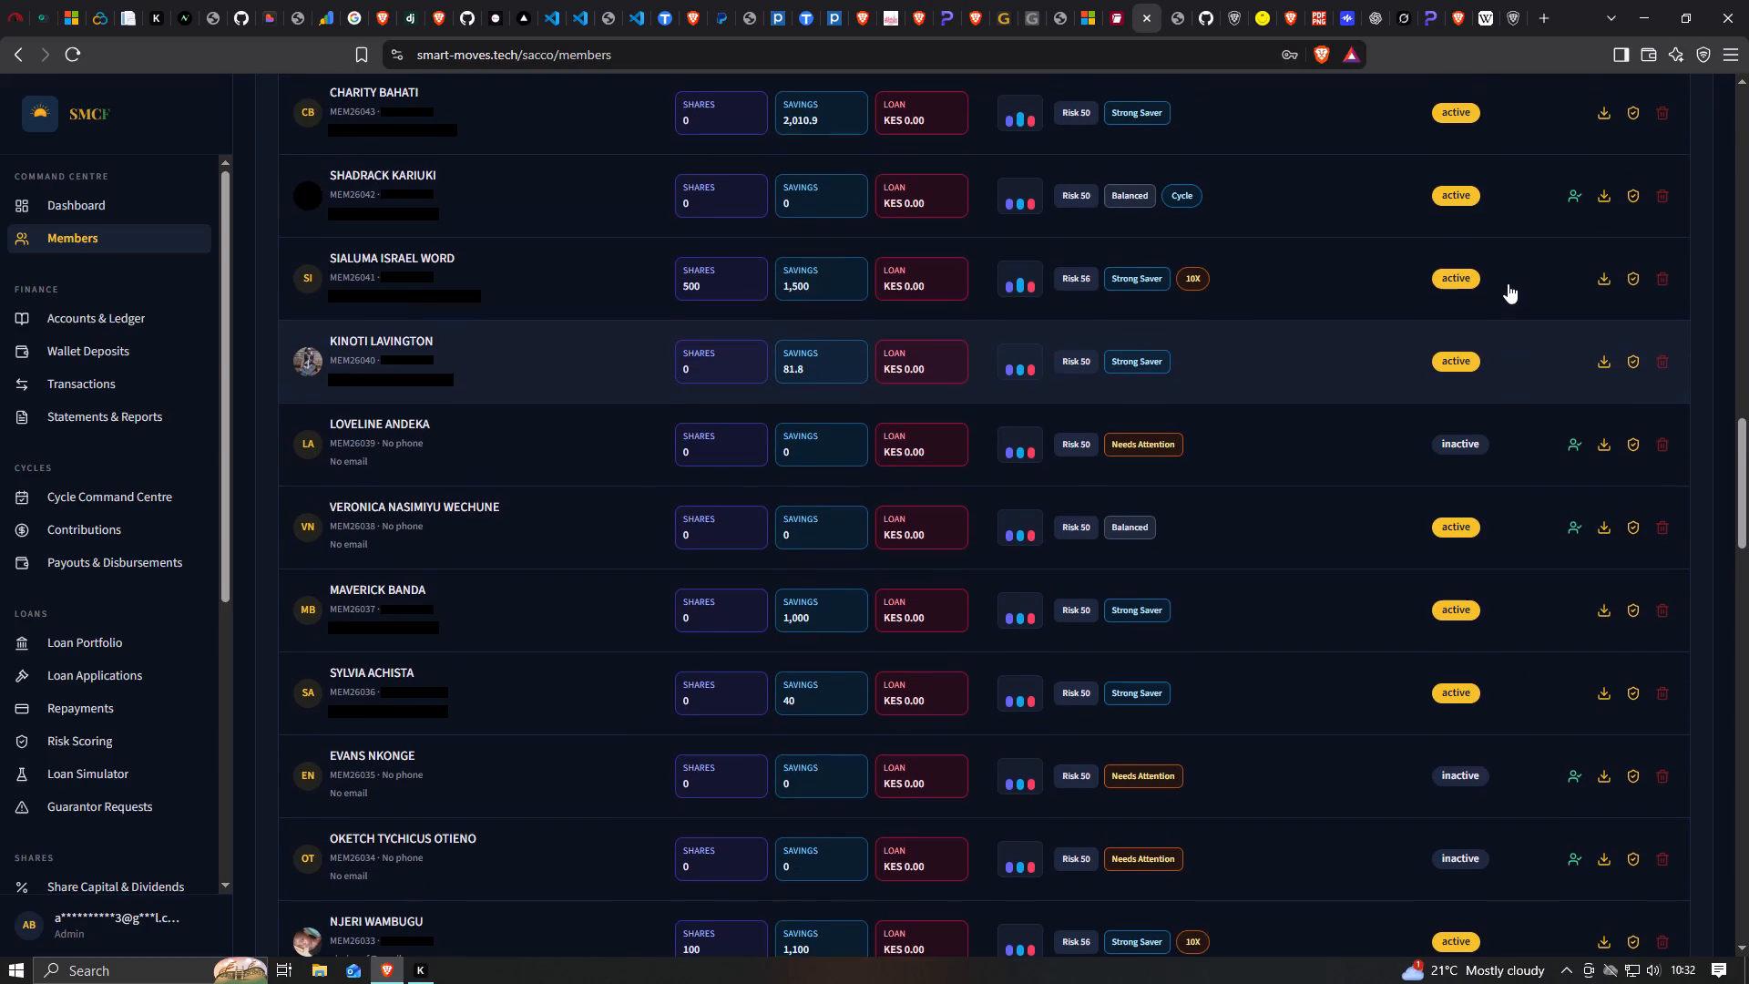
pyautogui.scroll(6, 1508, 283)
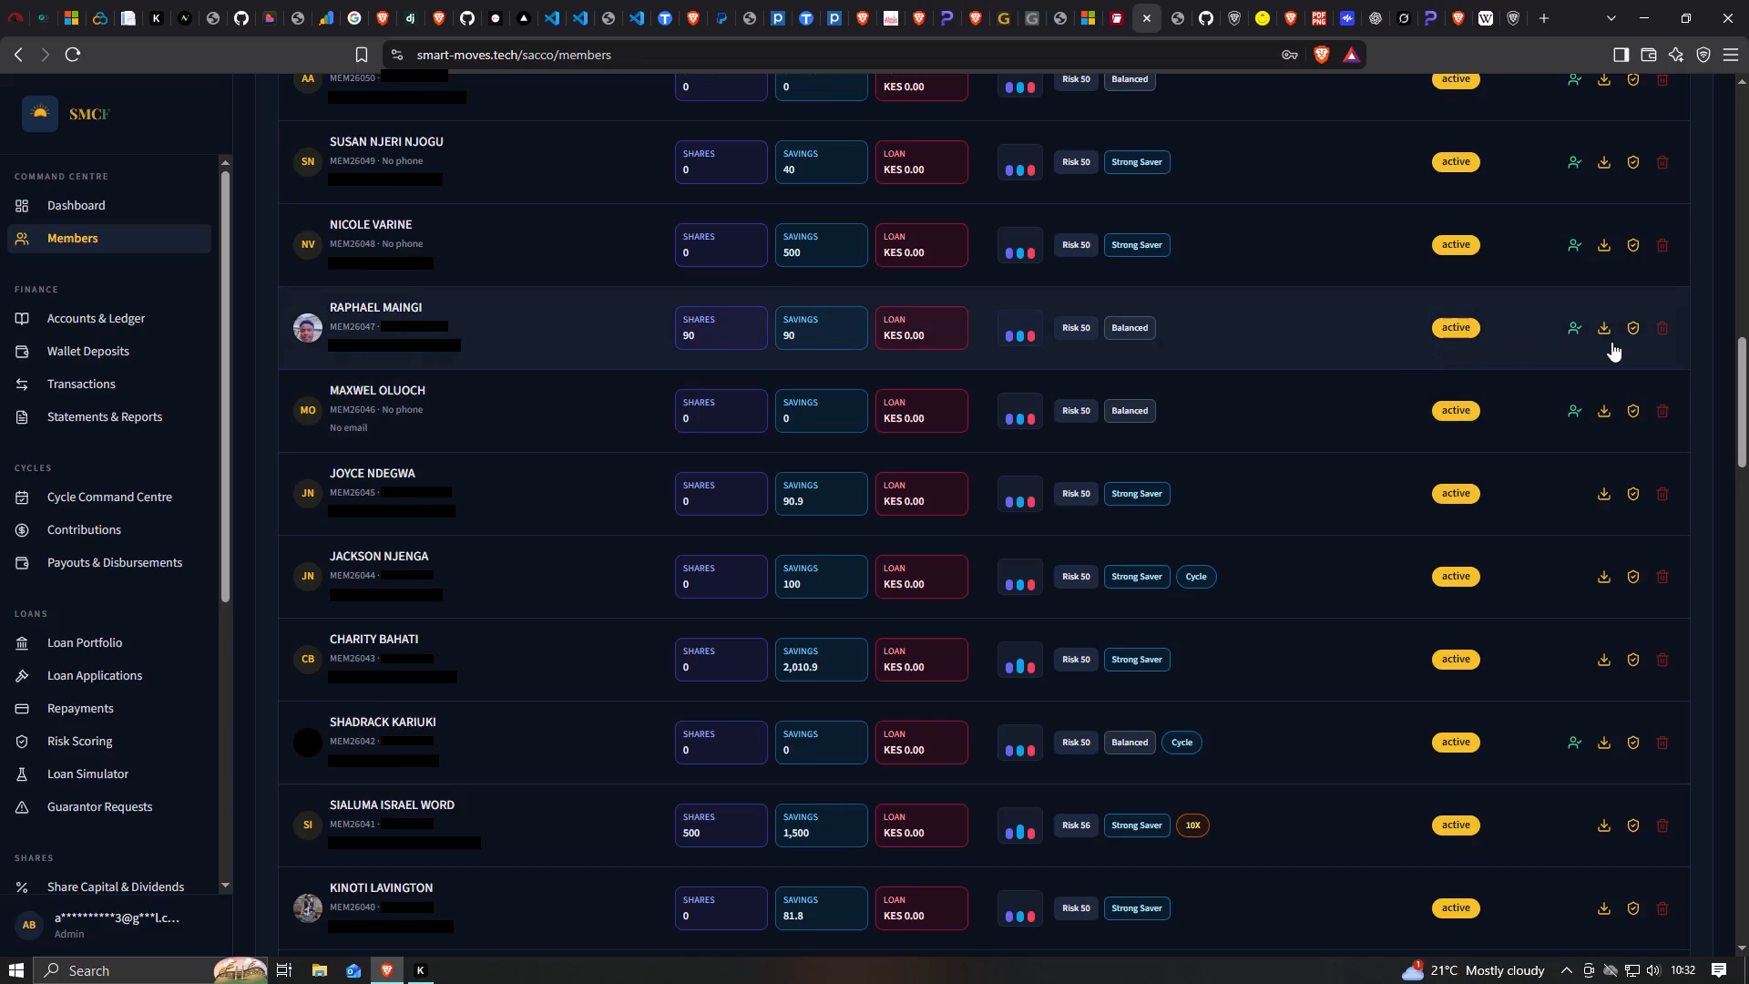
pyautogui.click(1571, 329)
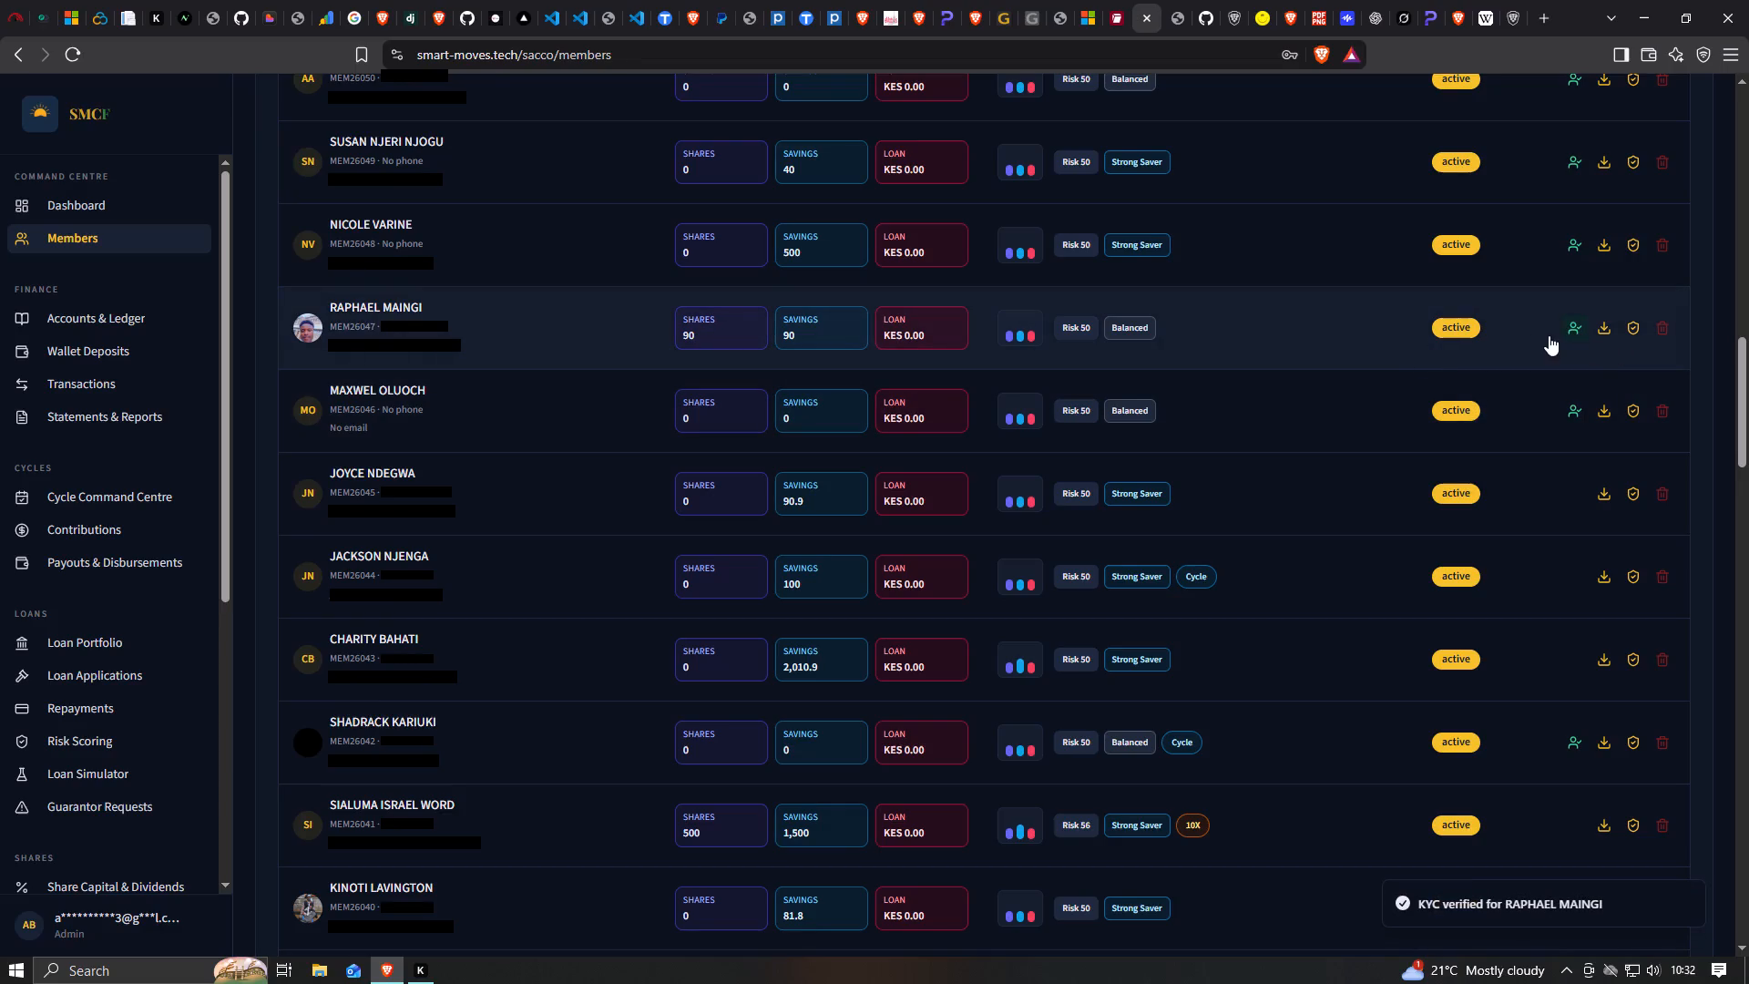
pyautogui.click(1574, 245)
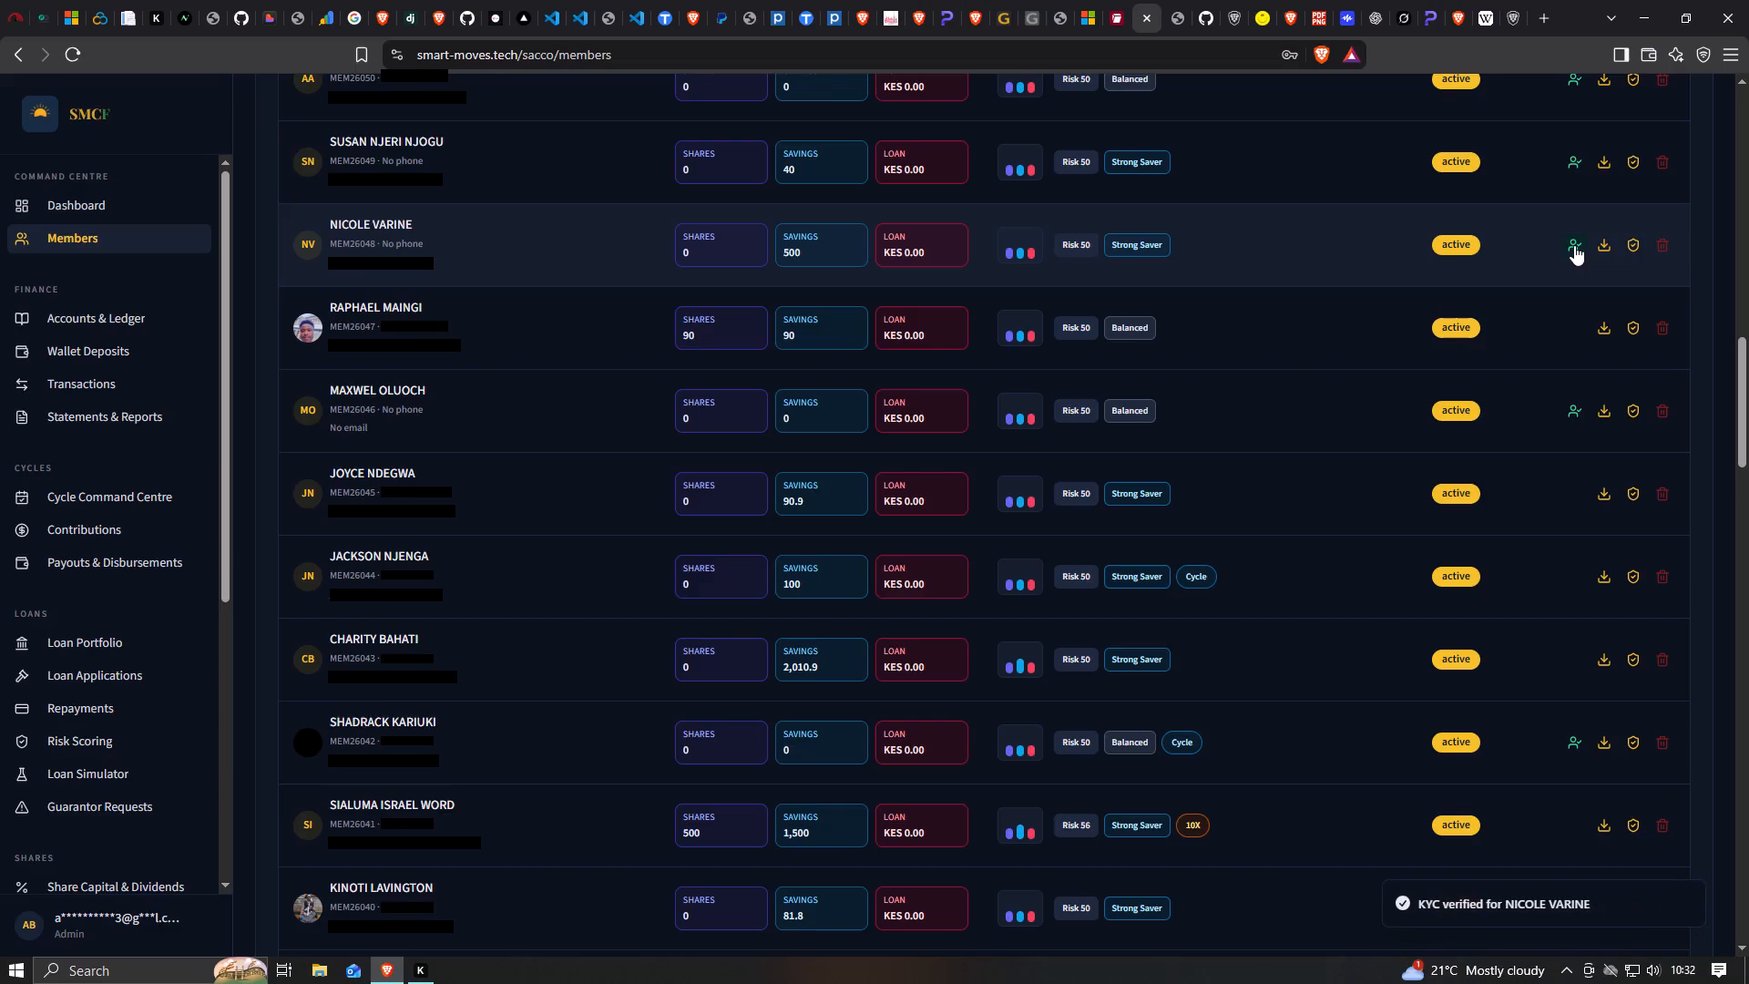
pyautogui.click(1570, 163)
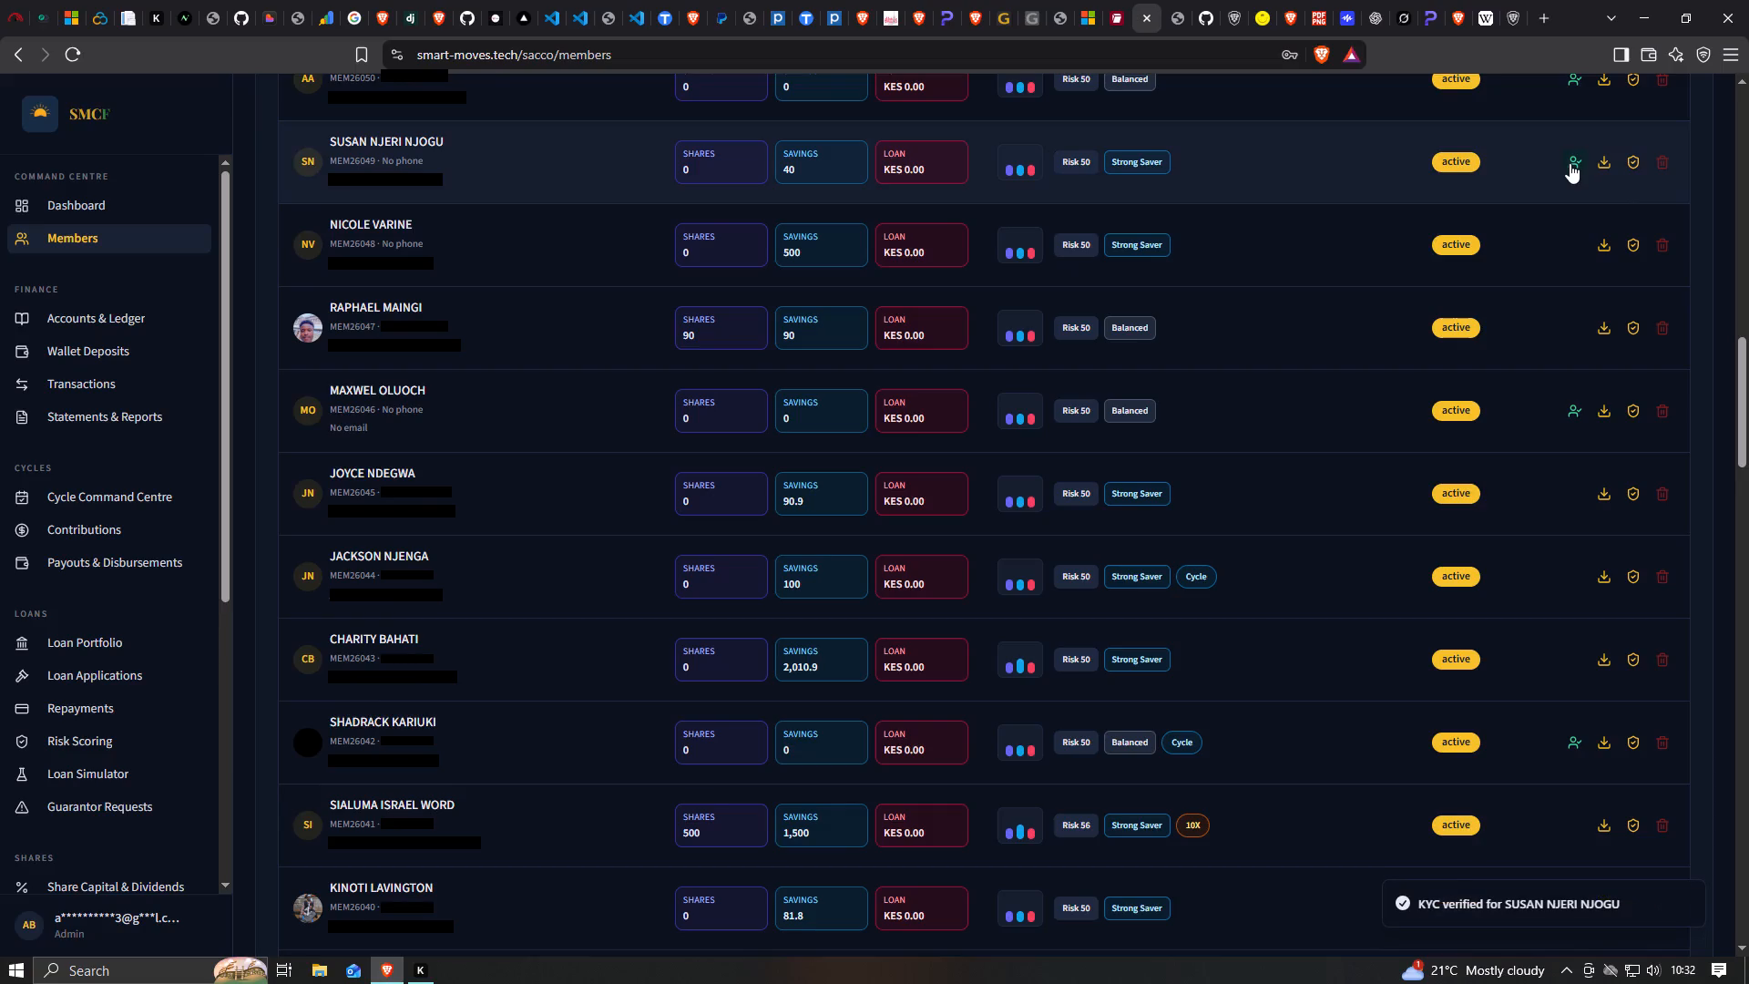
# Verify KYC for the inactive member with savings of 10 and the active members with savings of 1,500, 500, 100 and 7,500.
pyautogui.scroll(3, 1546, 202)
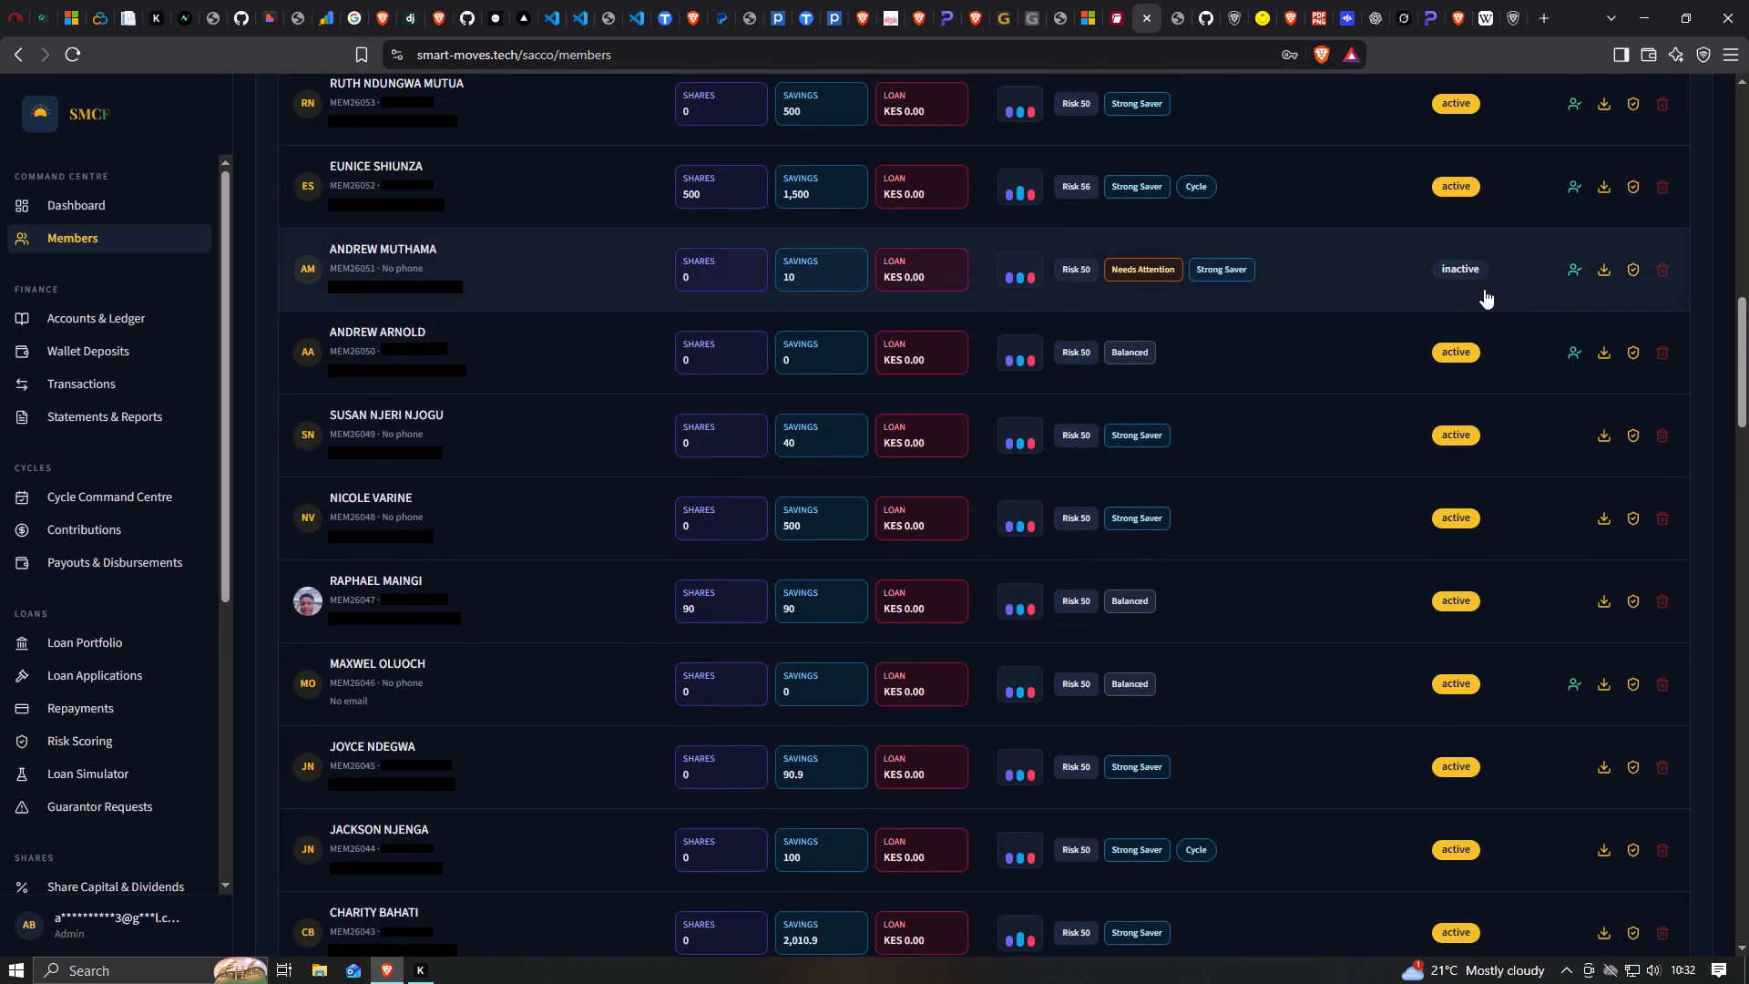
pyautogui.click(1576, 269)
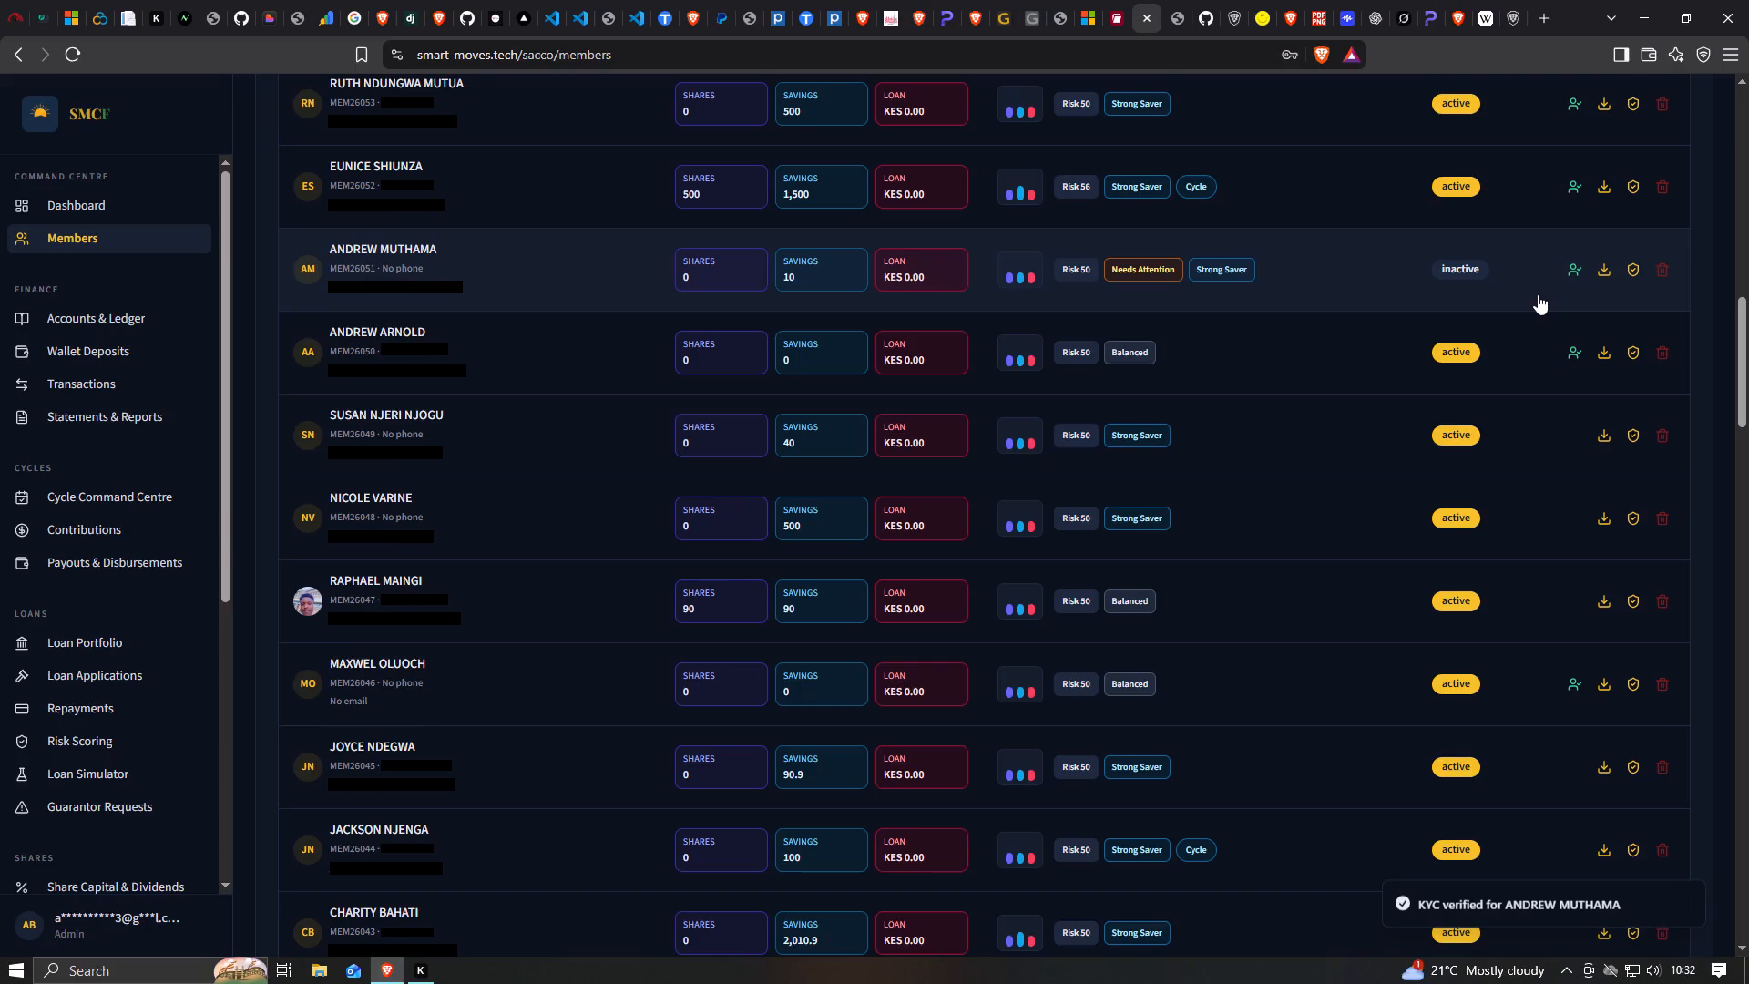
pyautogui.scroll(1, 1532, 296)
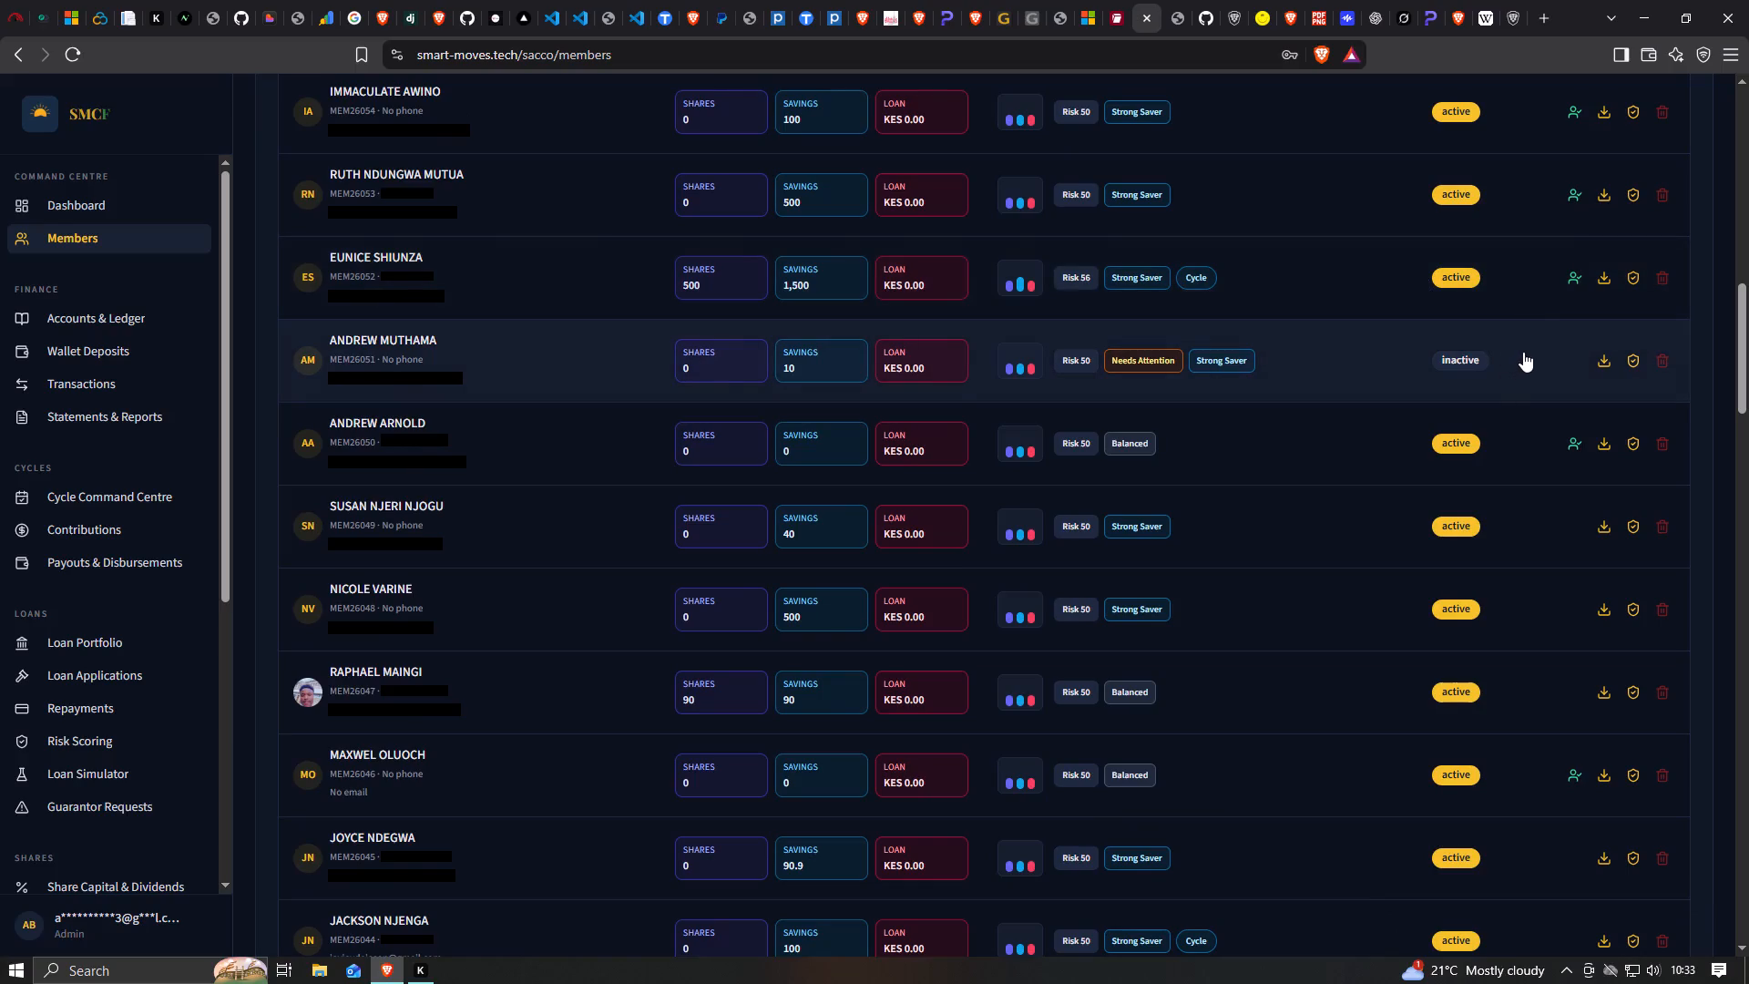
pyautogui.click(1574, 274)
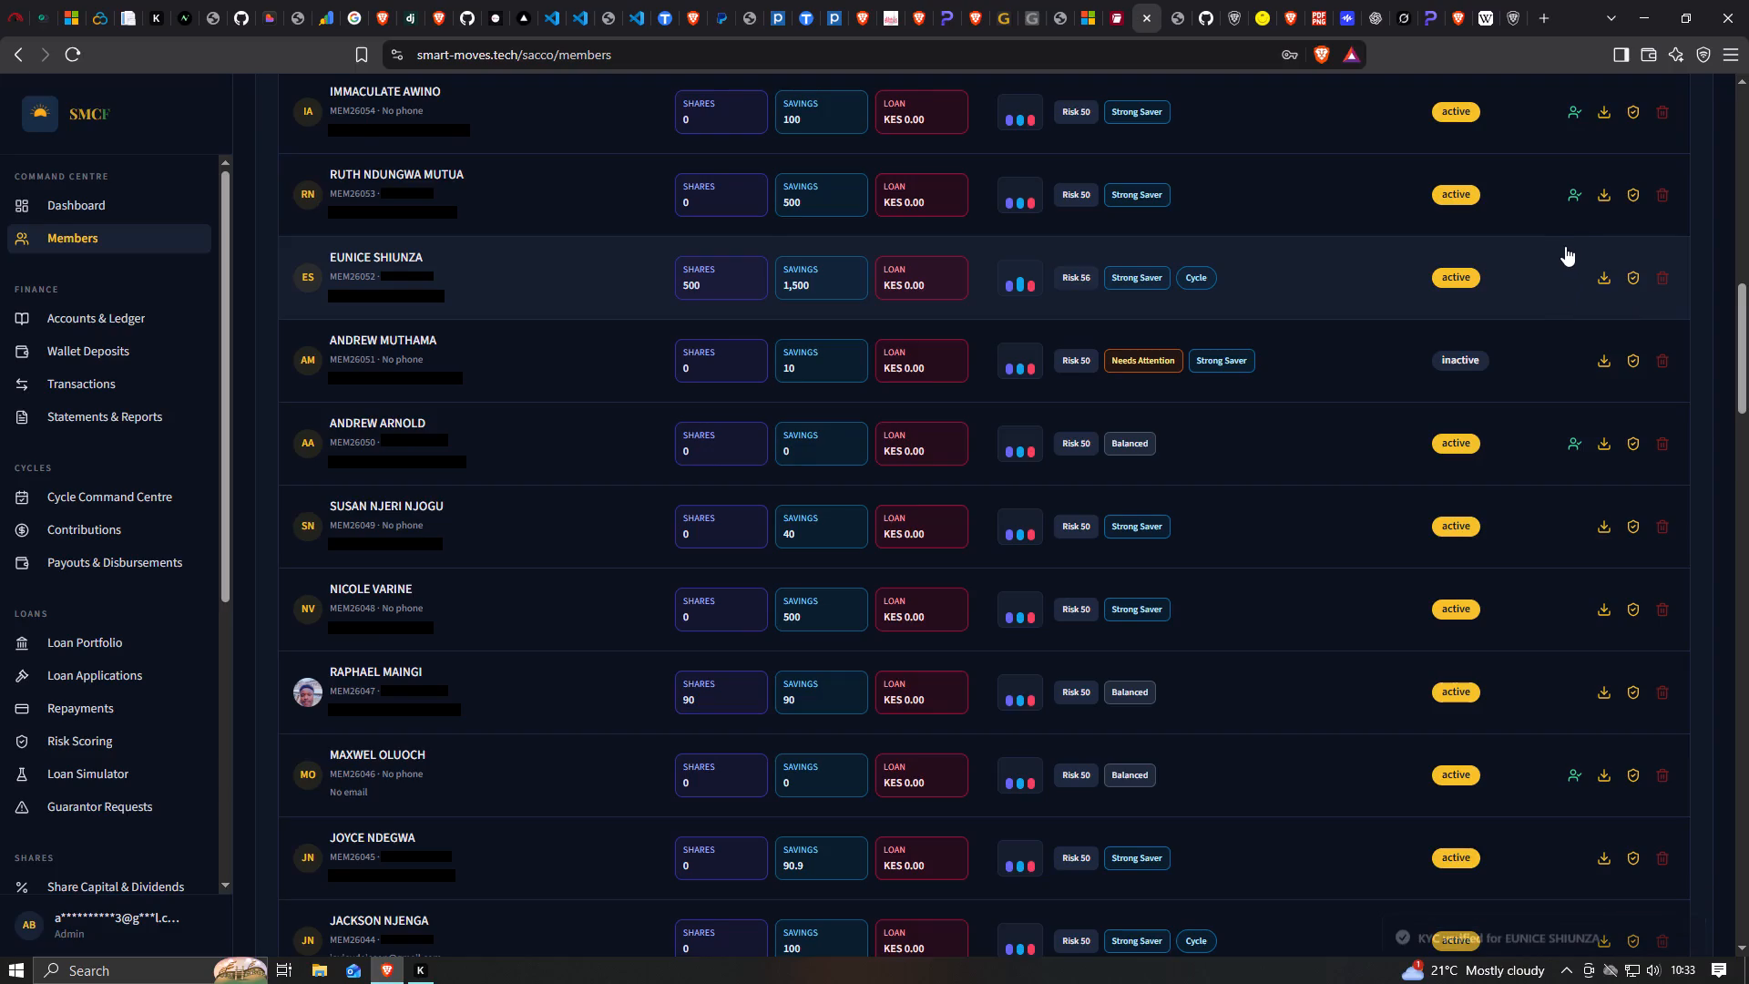
pyautogui.click(1575, 194)
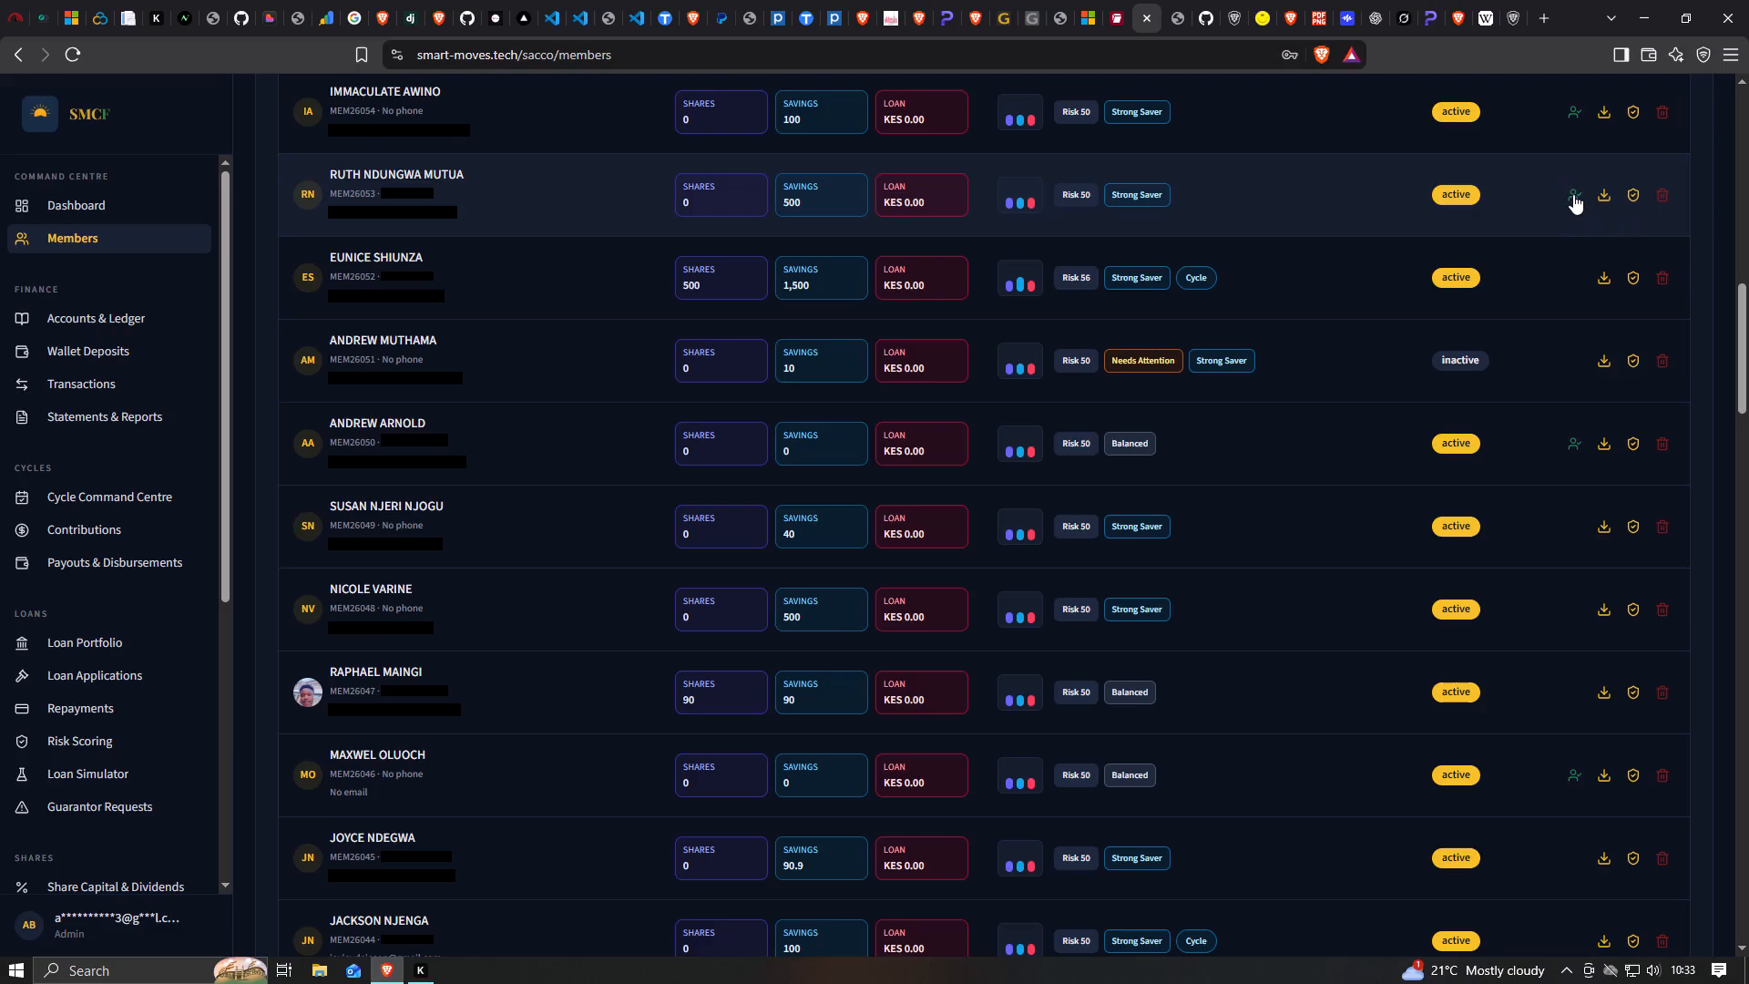
pyautogui.scroll(2, 1498, 349)
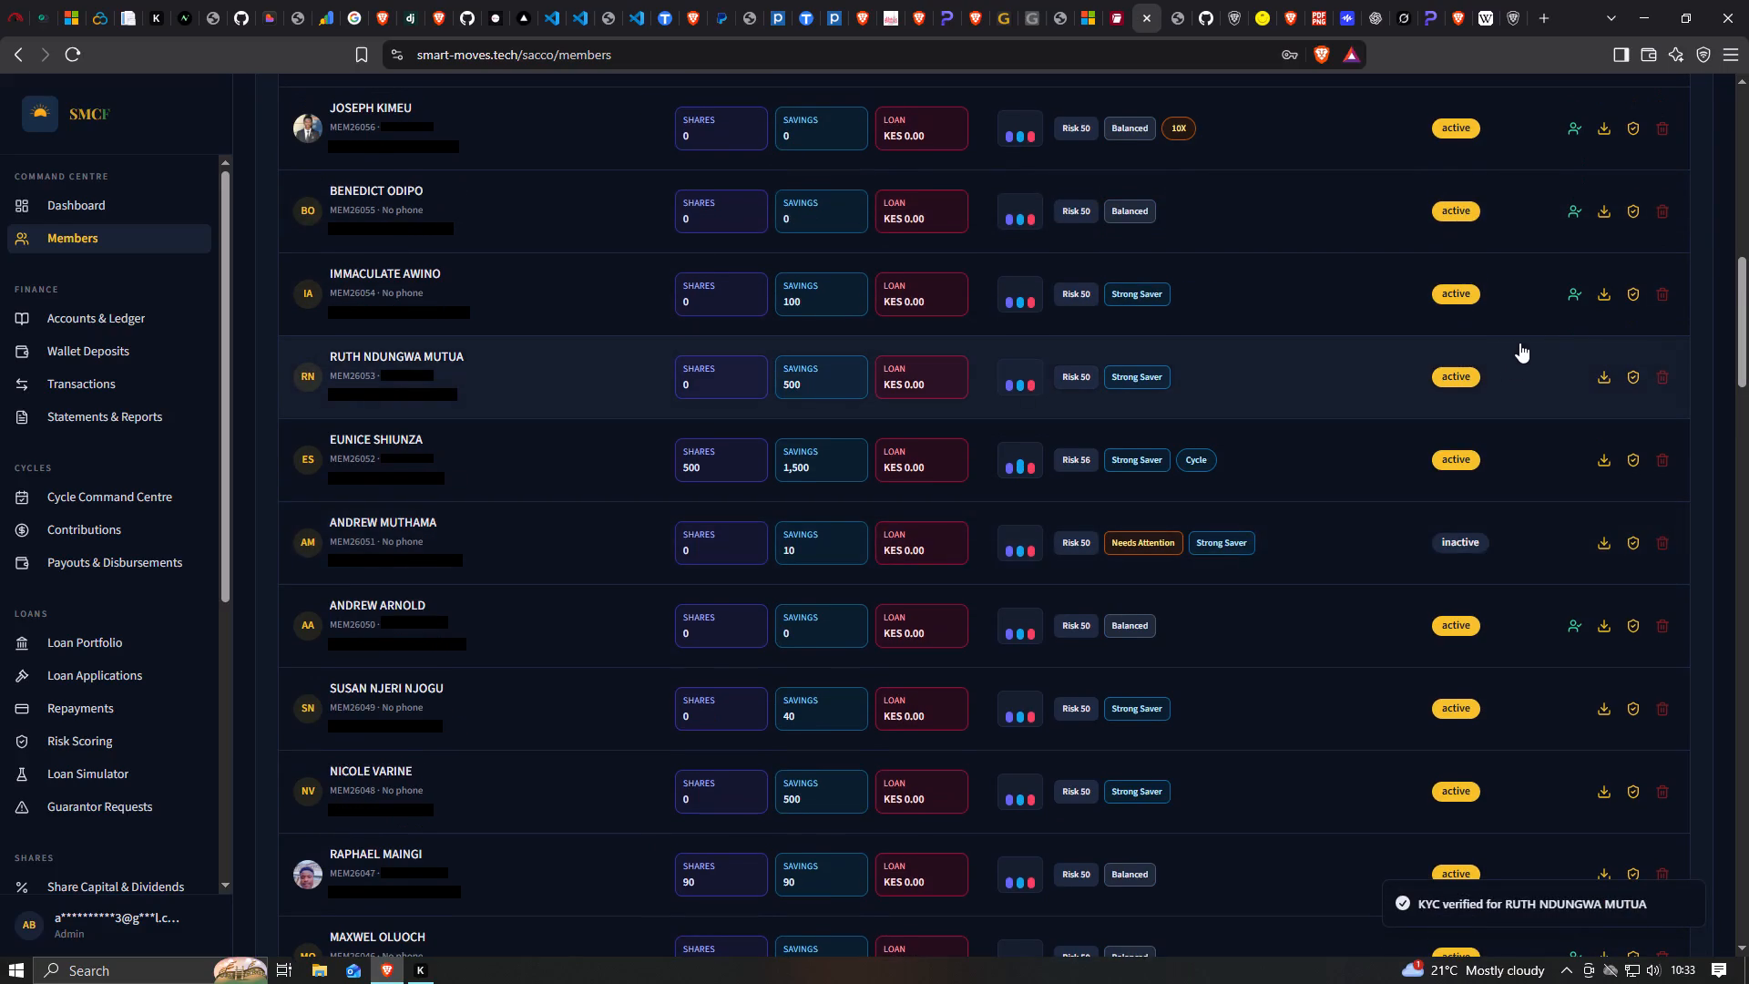
pyautogui.click(1573, 295)
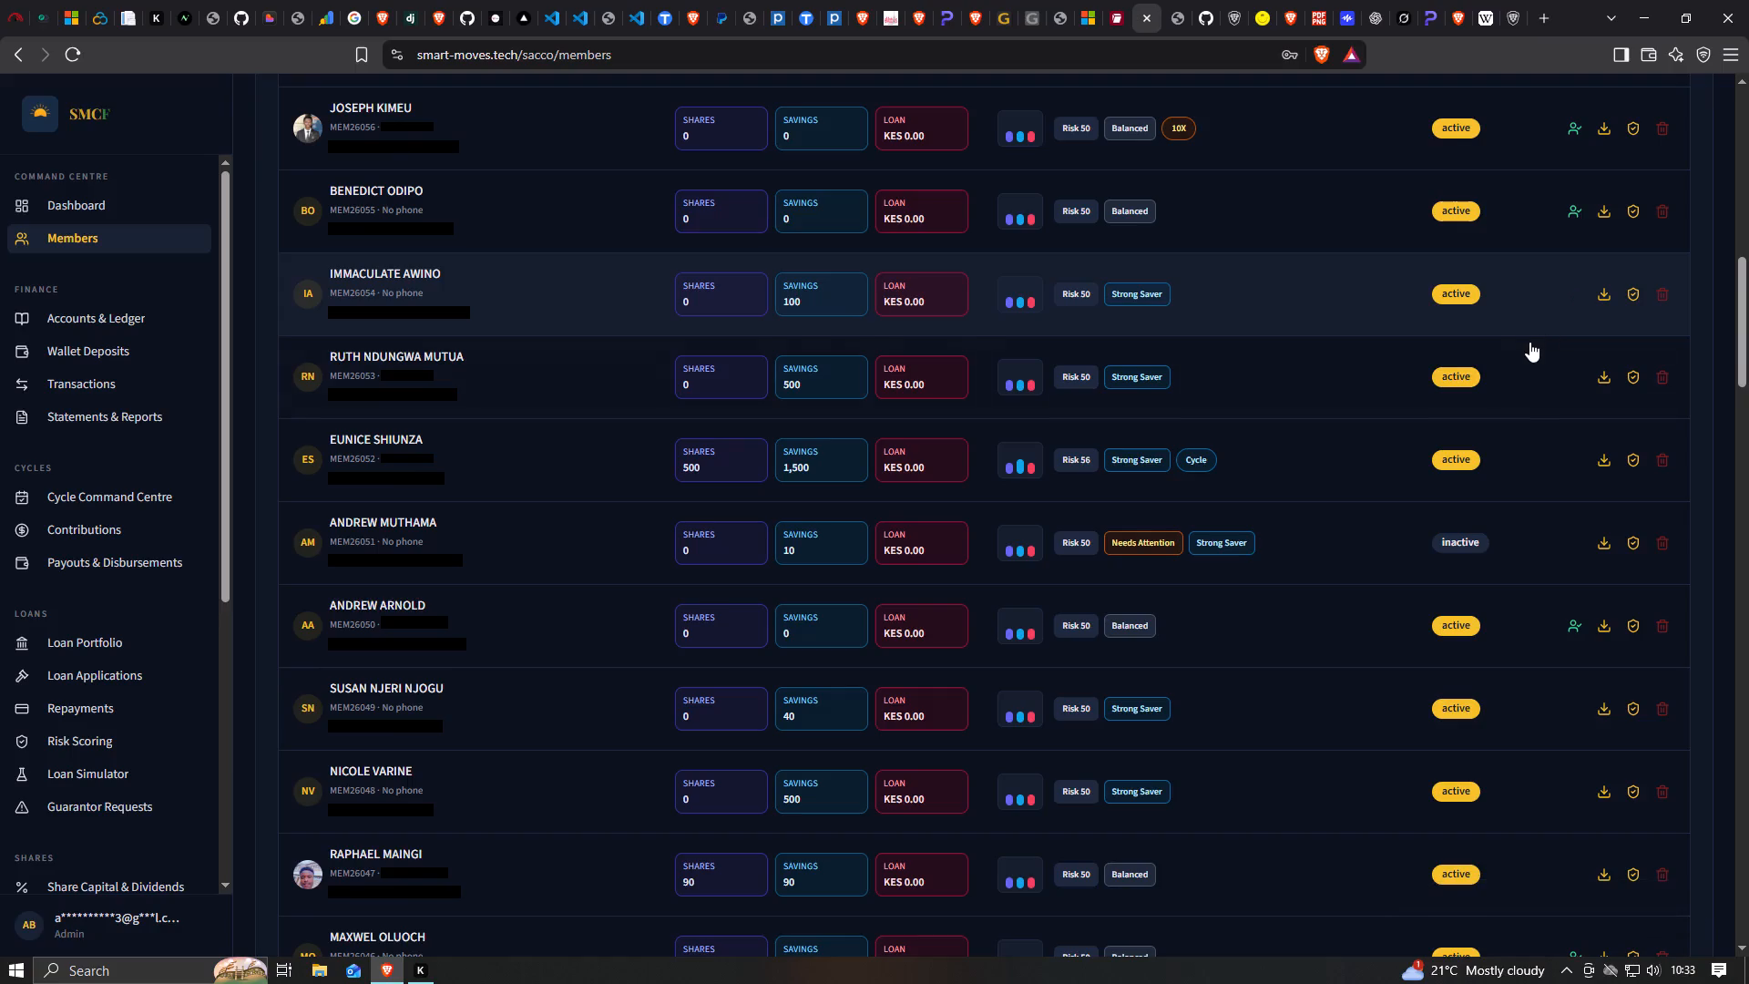
pyautogui.scroll(2, 1504, 360)
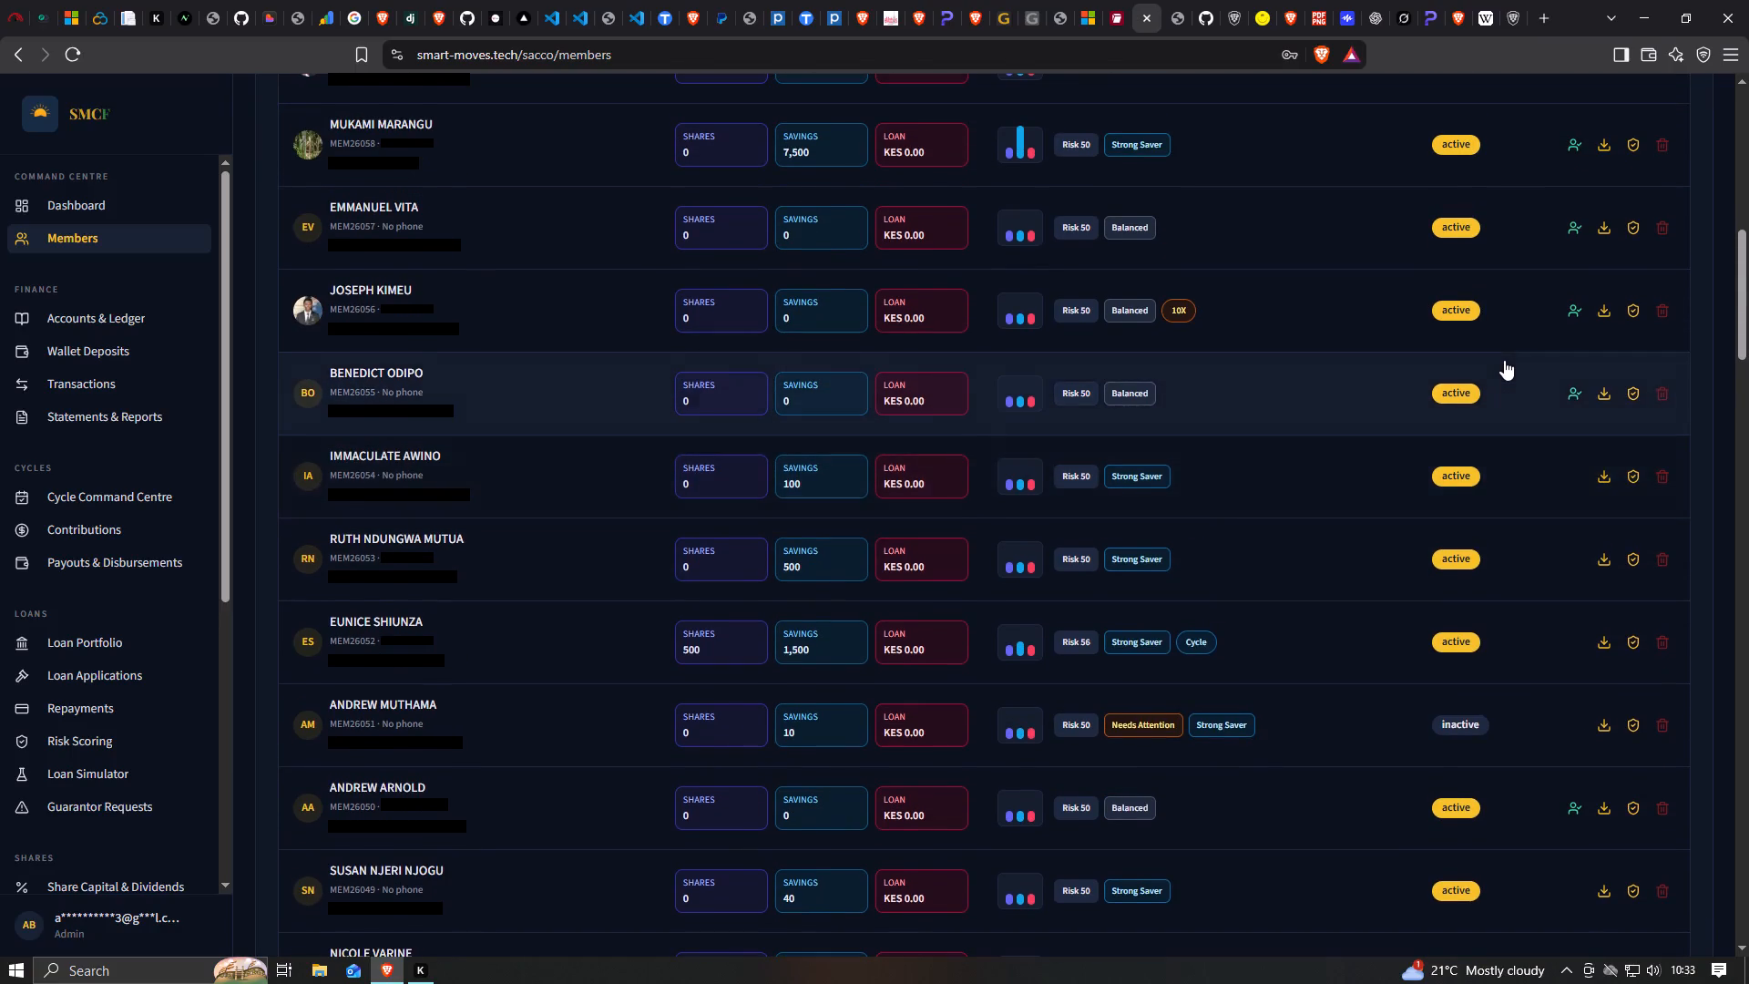
pyautogui.scroll(1, 1504, 360)
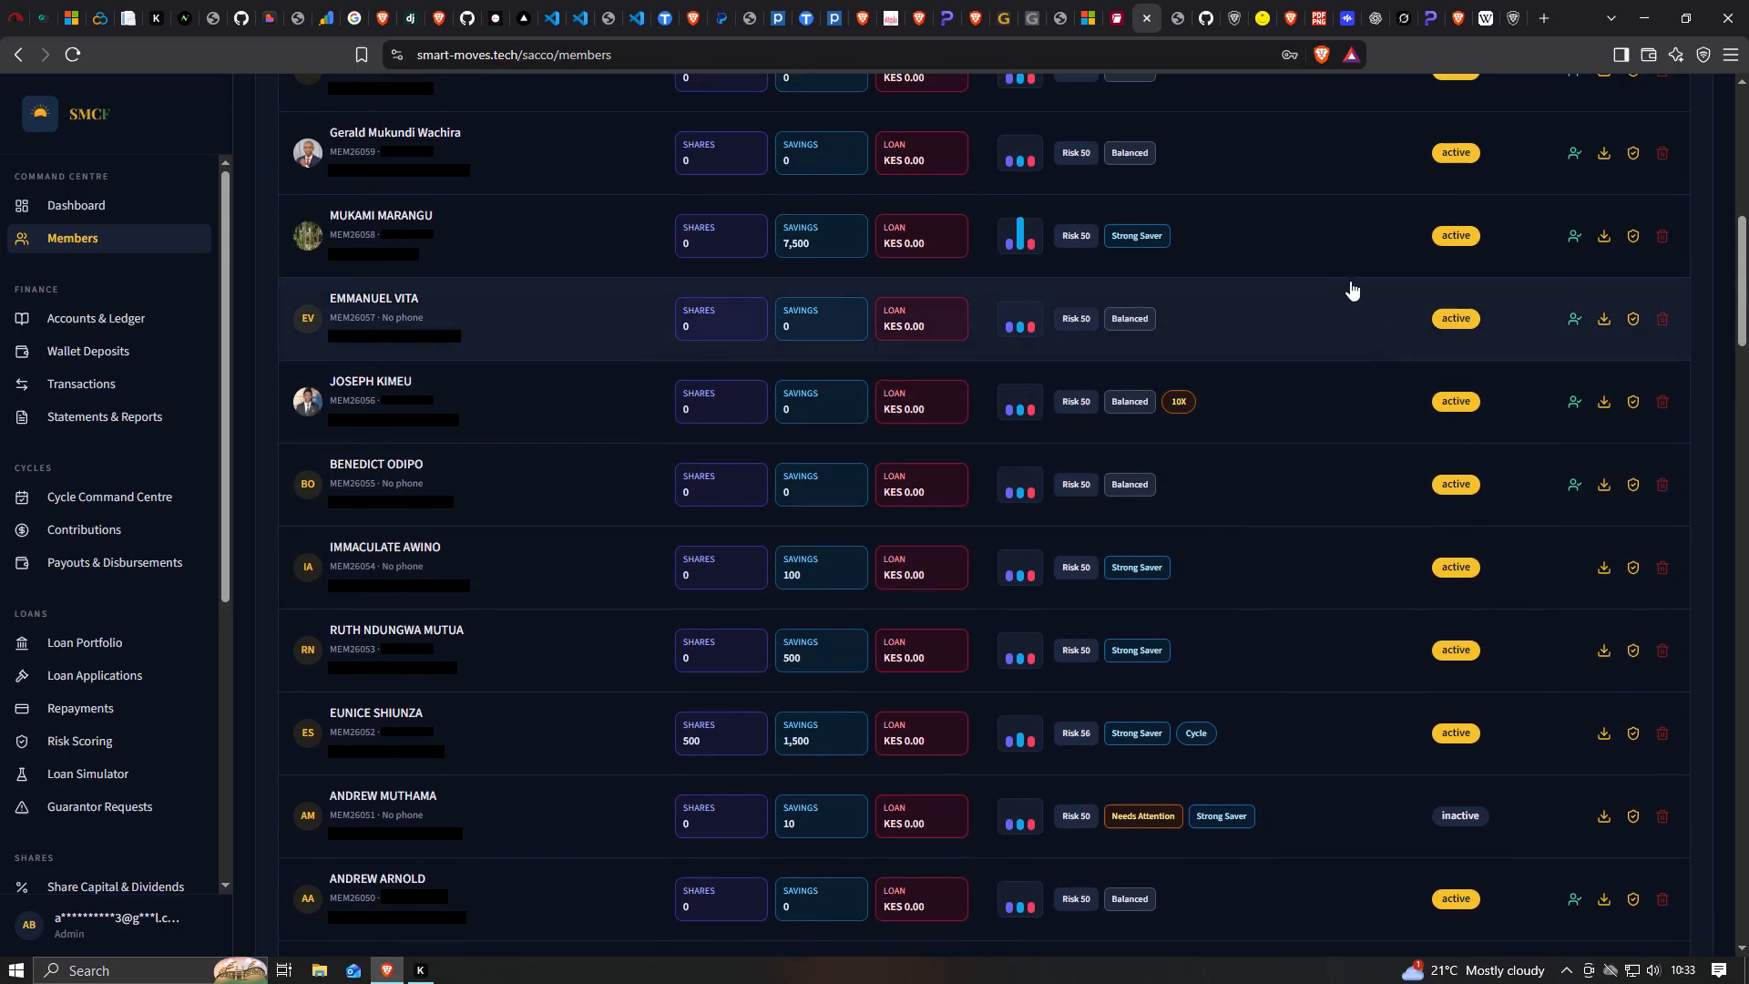
pyautogui.click(1575, 237)
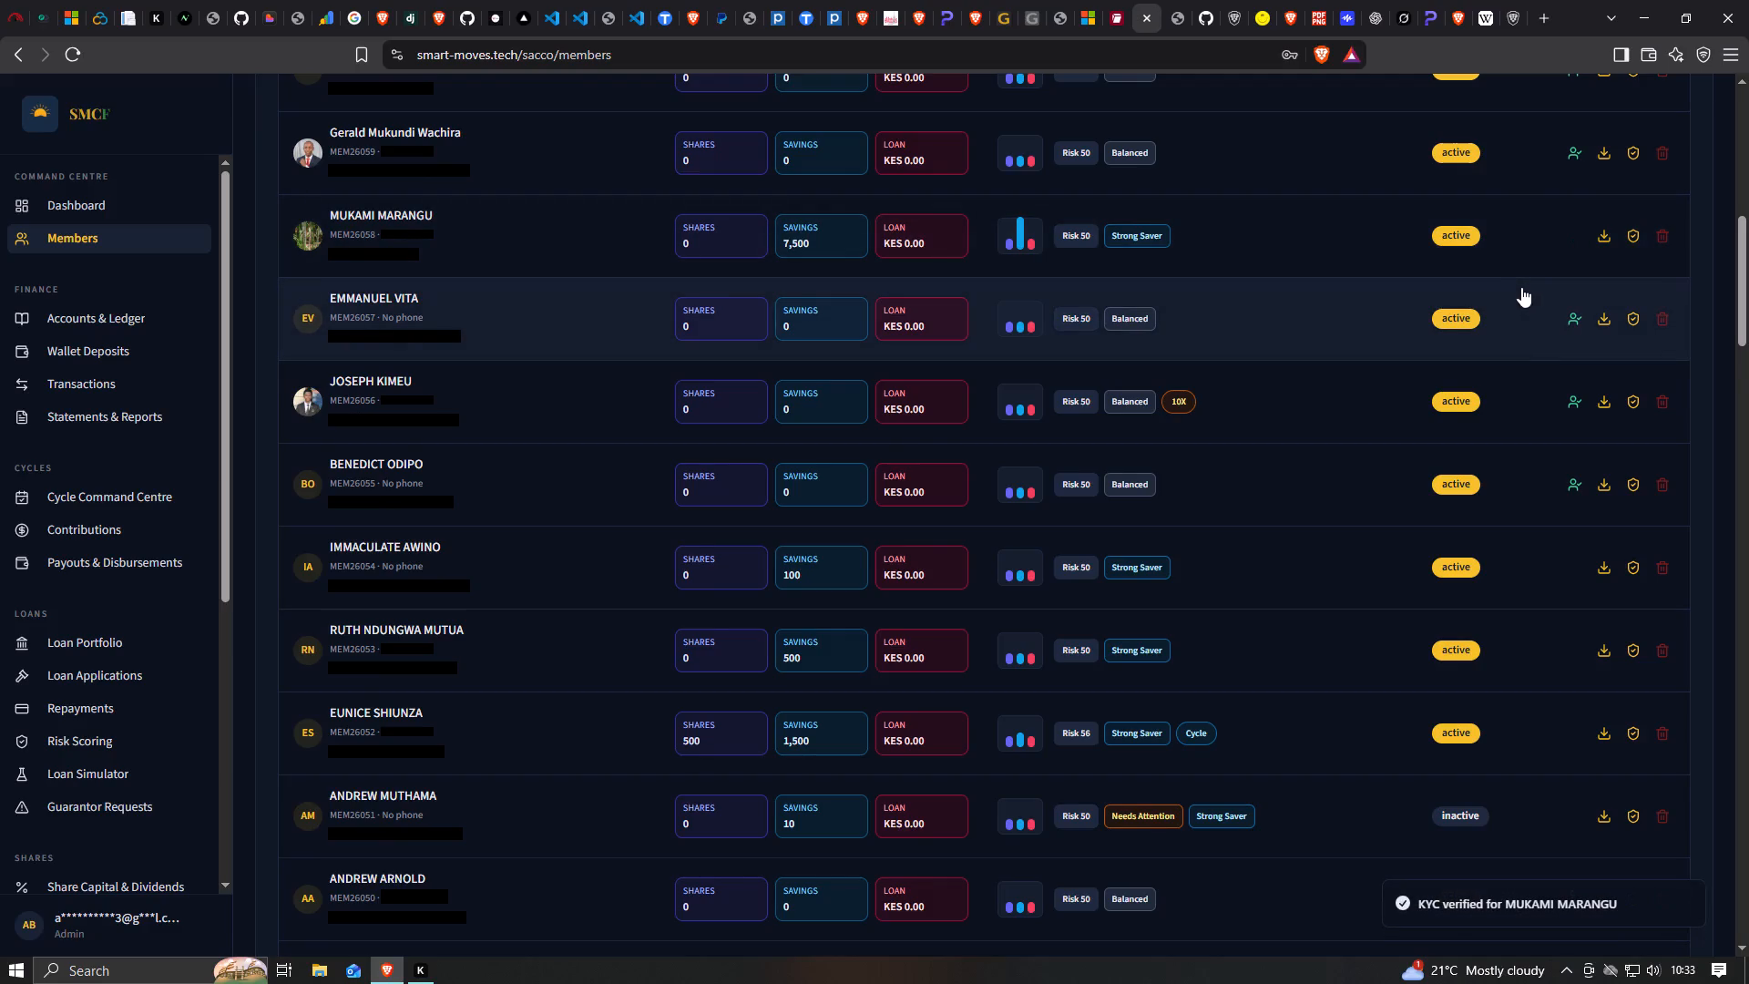
# Check the remaining members up to the top of the list for balances that still call for KYC verification.
pyautogui.scroll(2, 1509, 295)
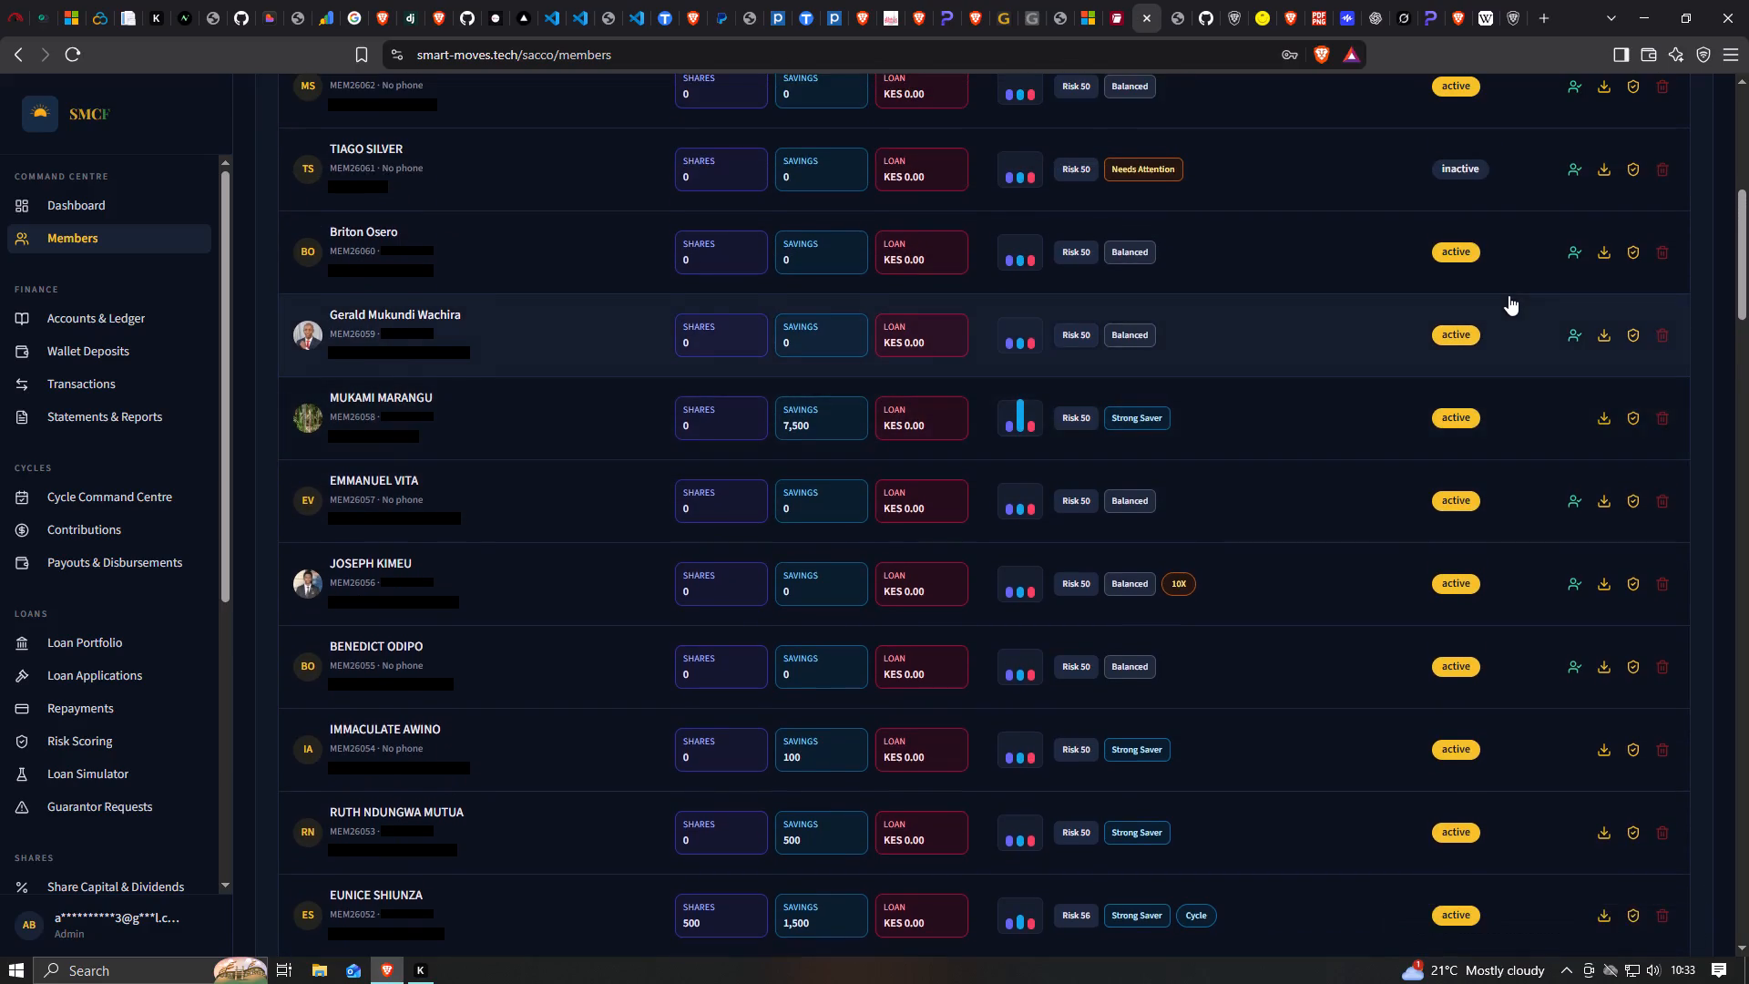
pyautogui.scroll(3, 1509, 295)
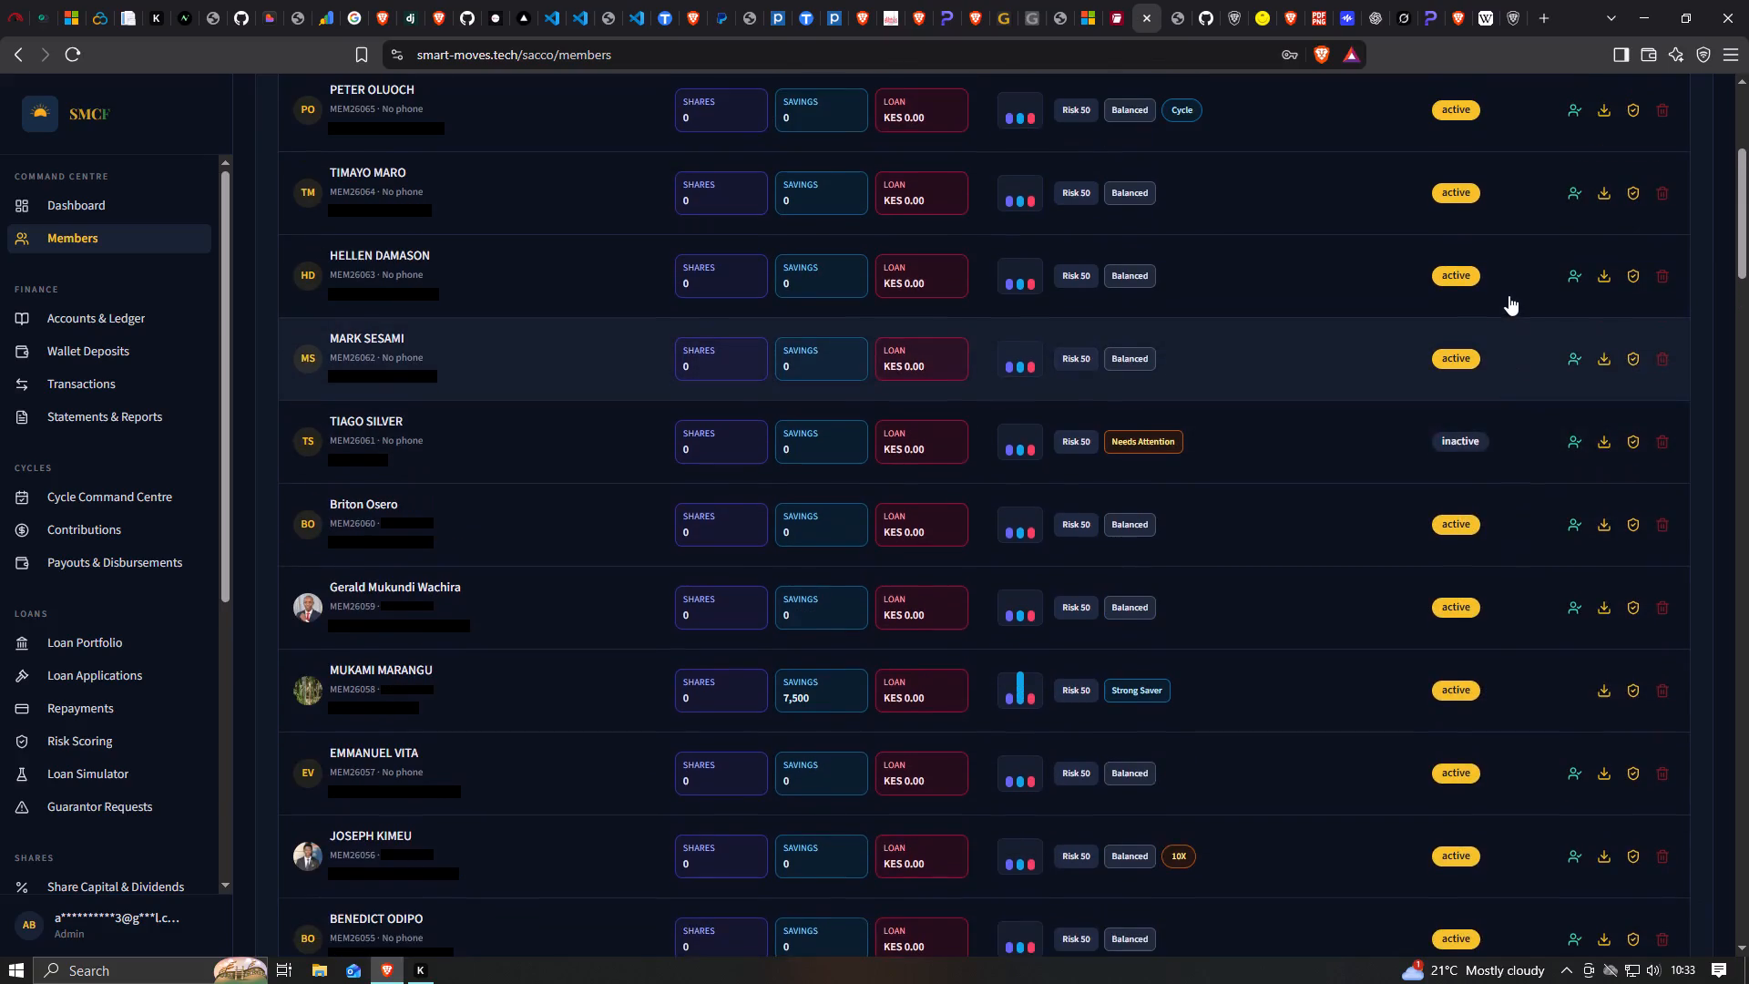
pyautogui.scroll(1, 1509, 295)
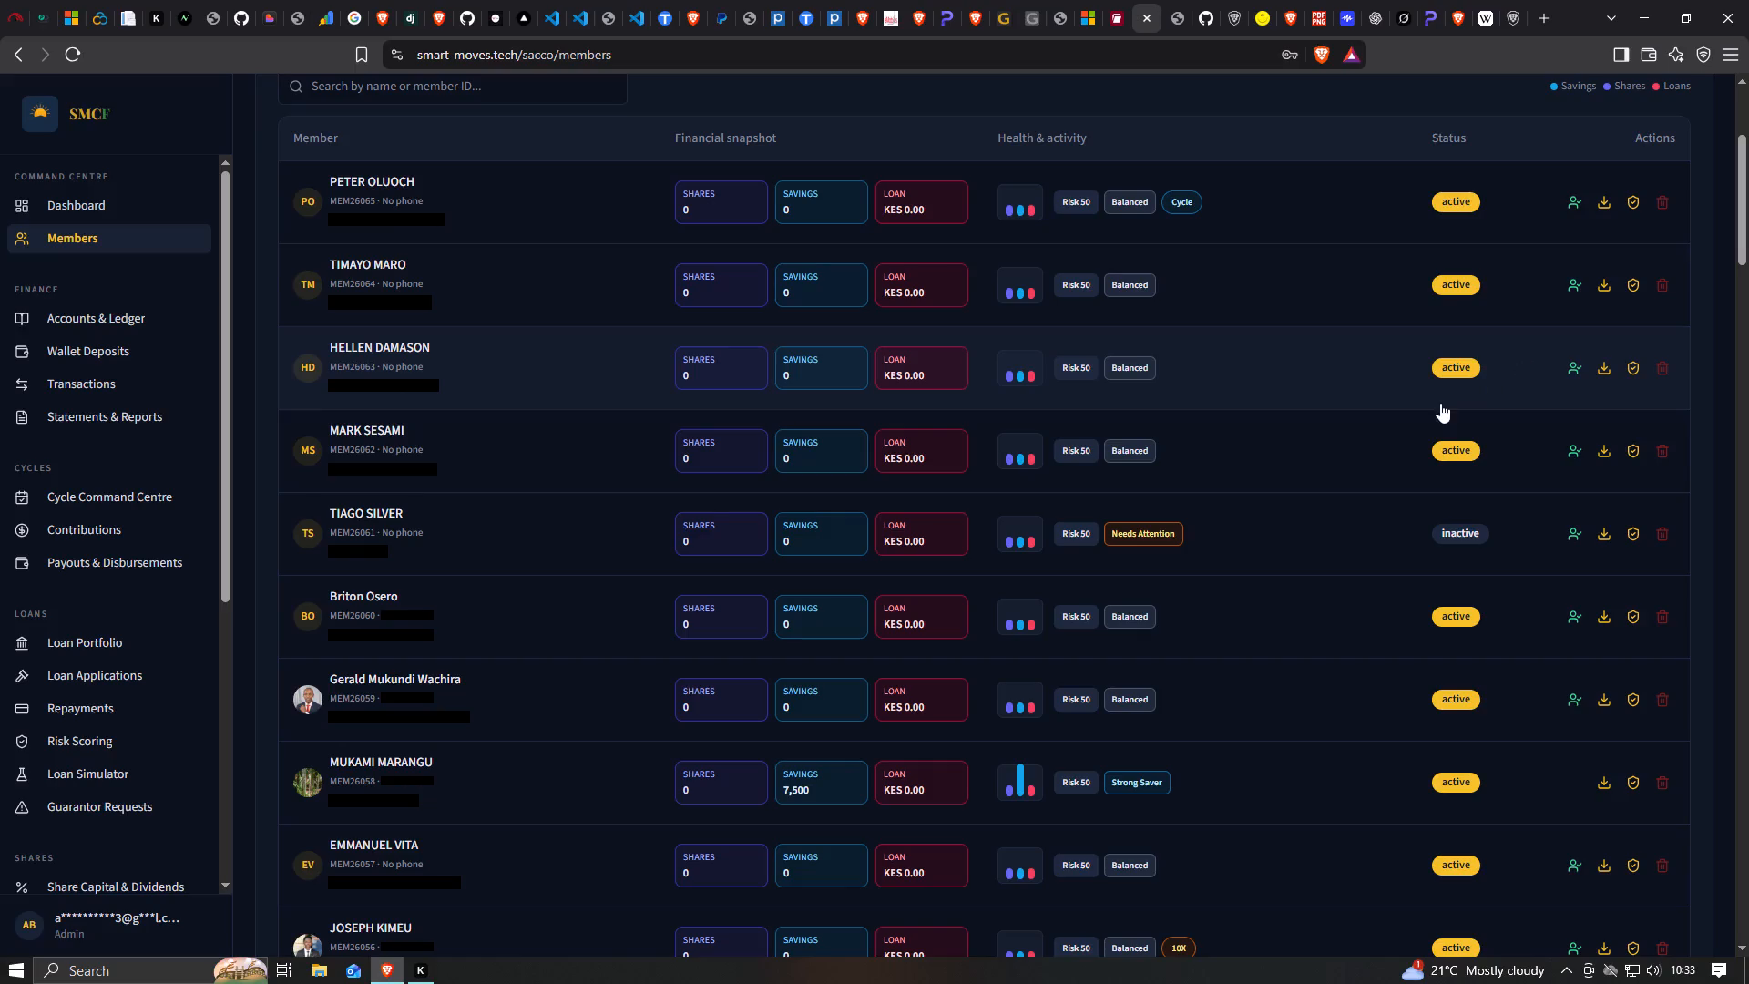
# Open the Audit & Activity page to view the KYC figures and user activity log.
pyautogui.scroll(-6, 77, 767)
pyautogui.scroll(-1, 147, 798)
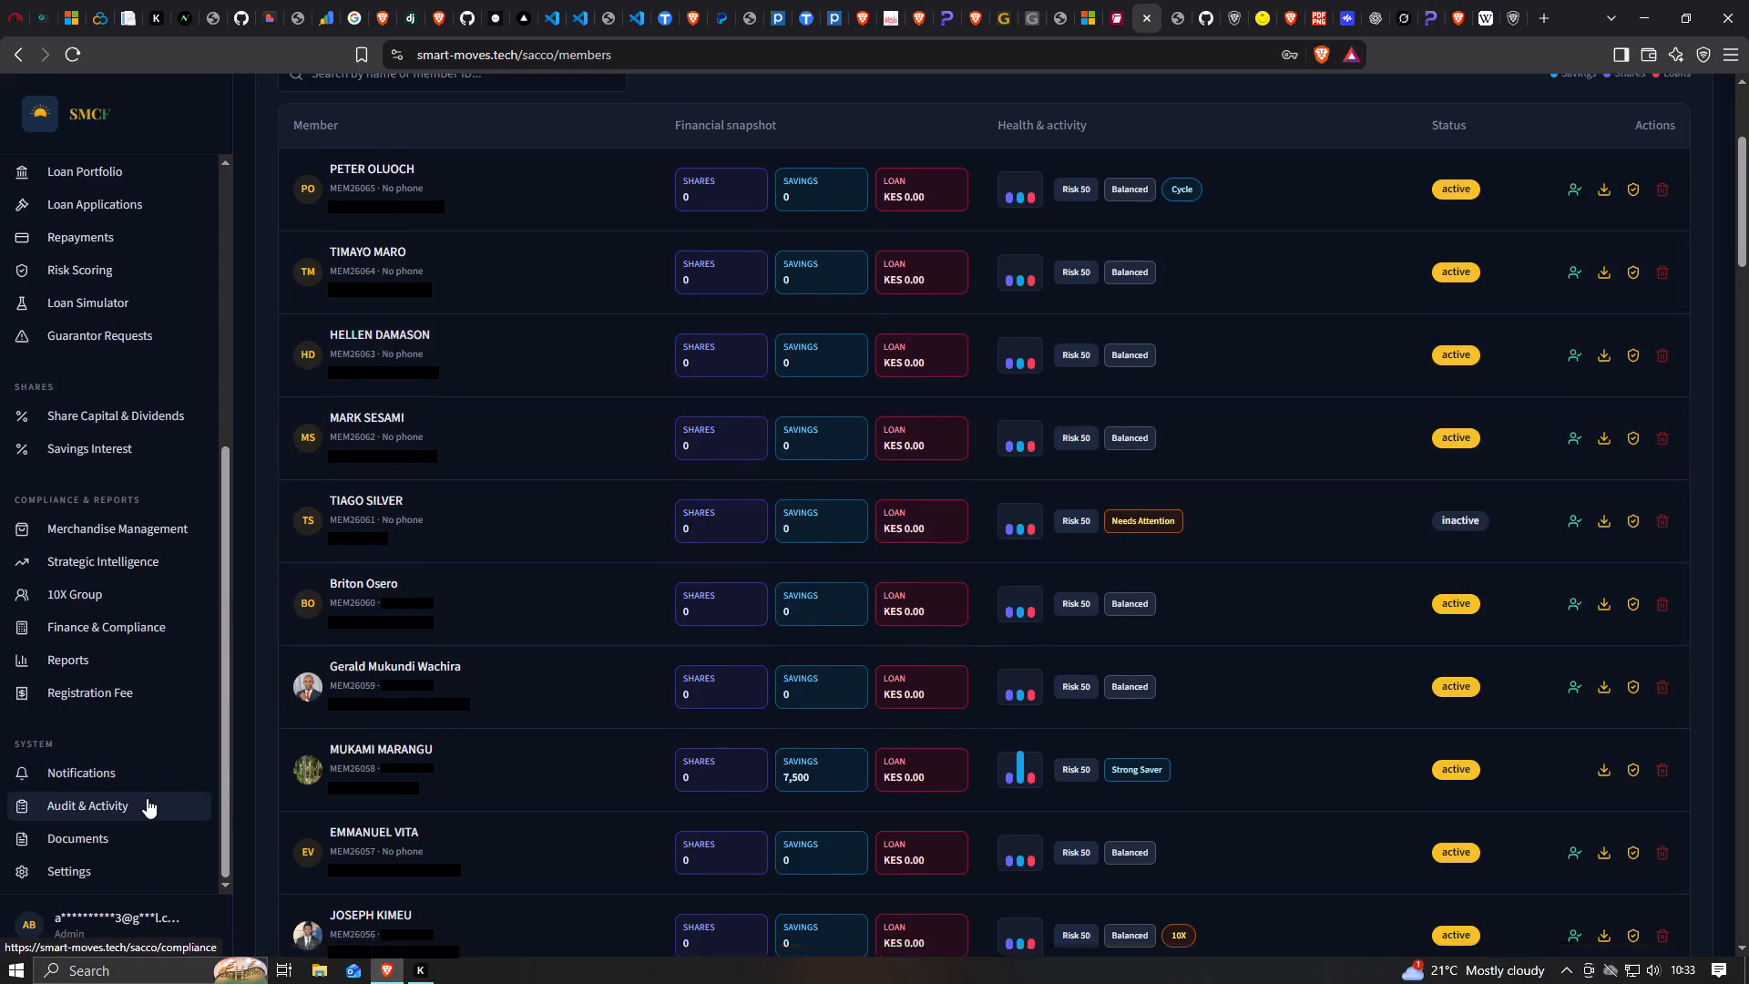
pyautogui.click(147, 798)
pyautogui.scroll(7, 721, 764)
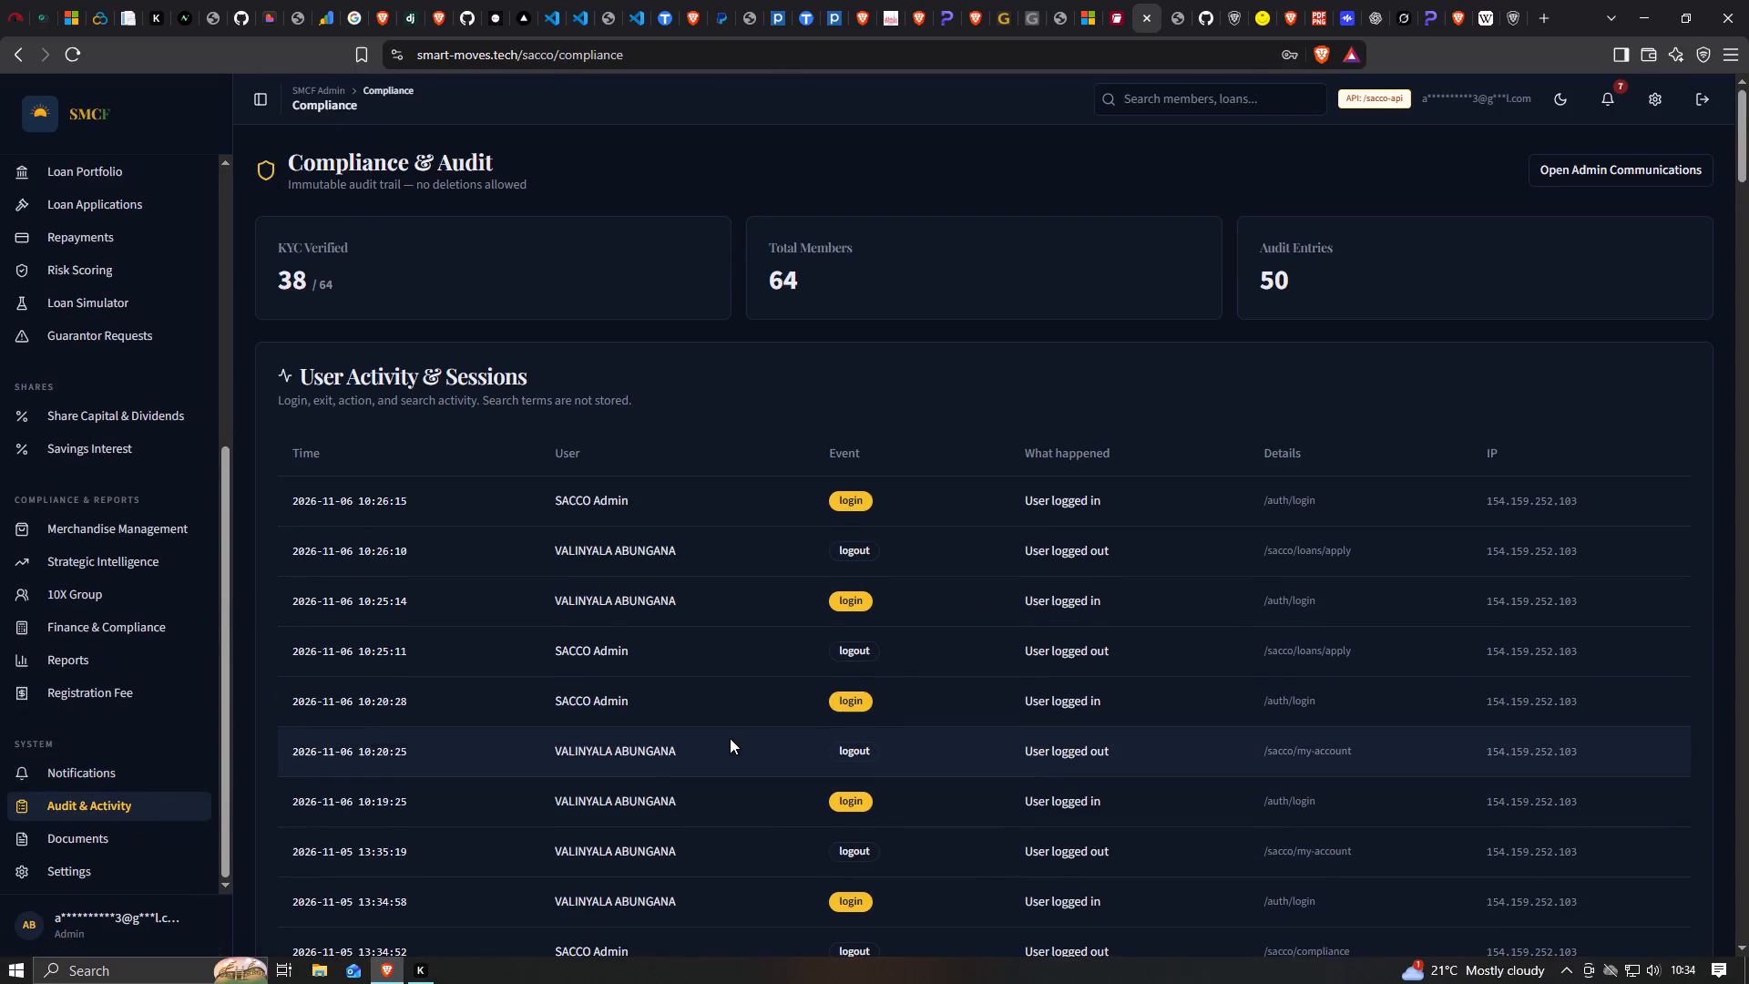